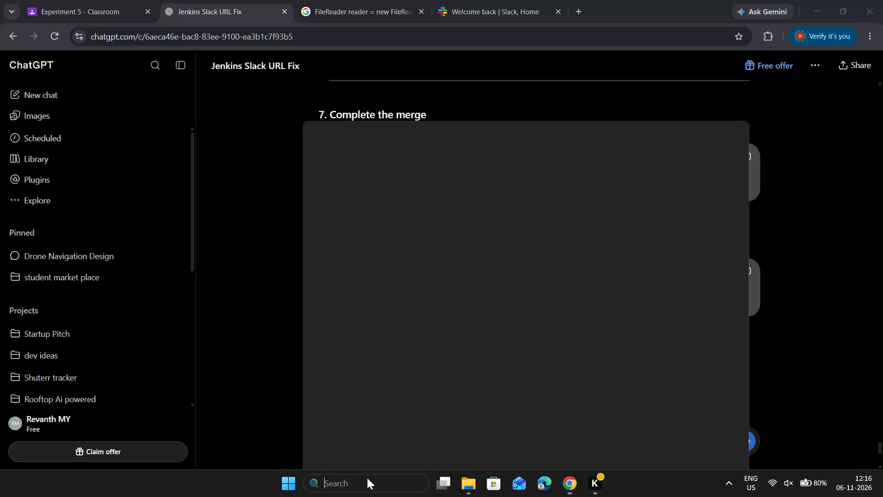
# Open Word and create a new blank document.
pyautogui.write('word')
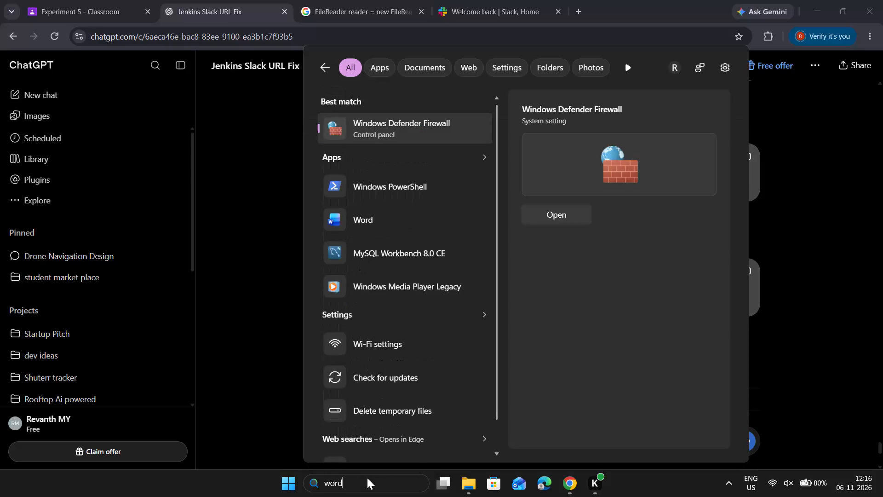
pyautogui.press('Return')
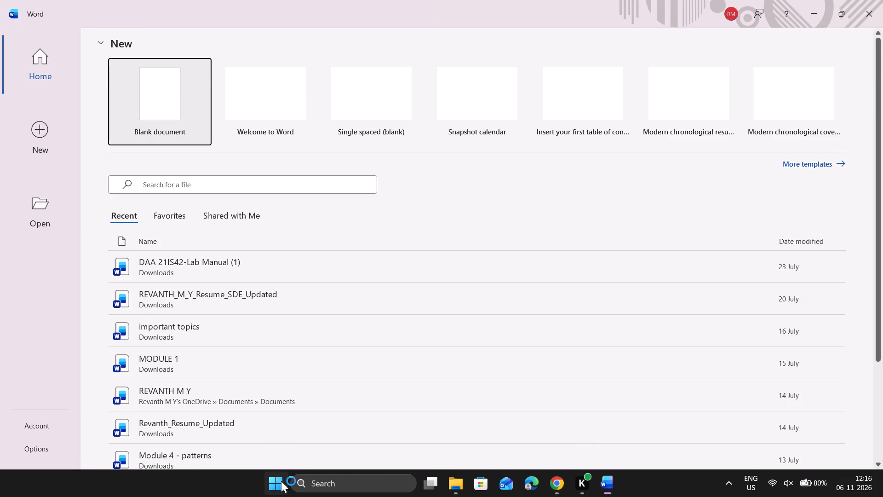
pyautogui.click(170, 104)
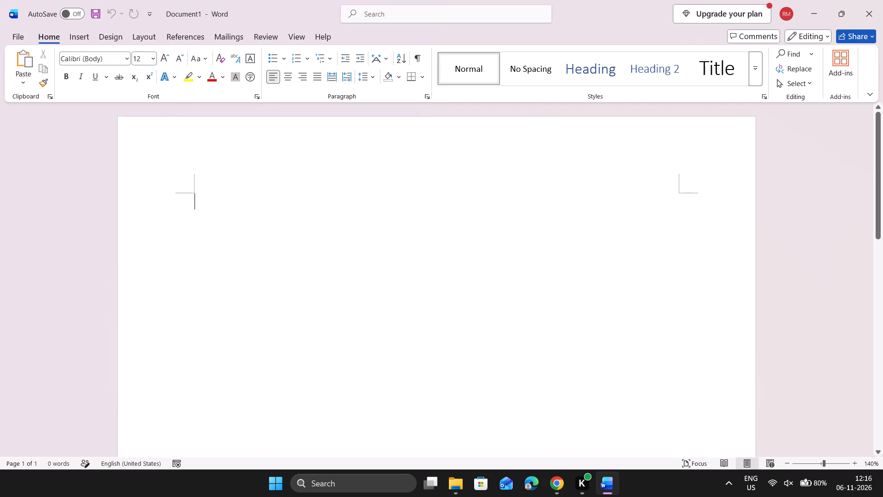
# Set the document's page margins to the Narrow preset.
pyautogui.click(297, 38)
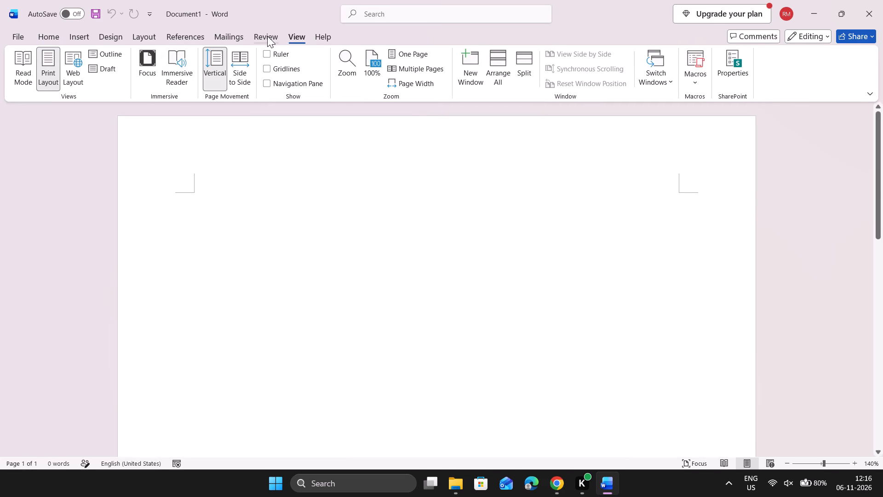
pyautogui.click(150, 35)
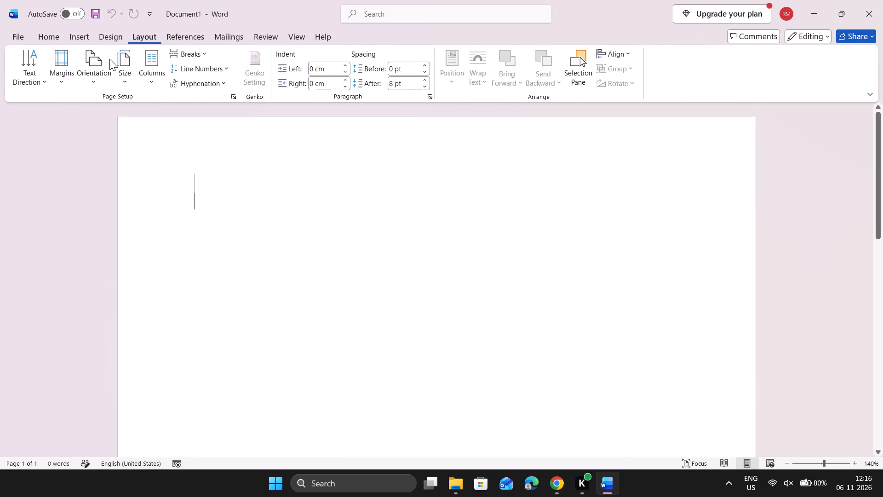
pyautogui.click(69, 81)
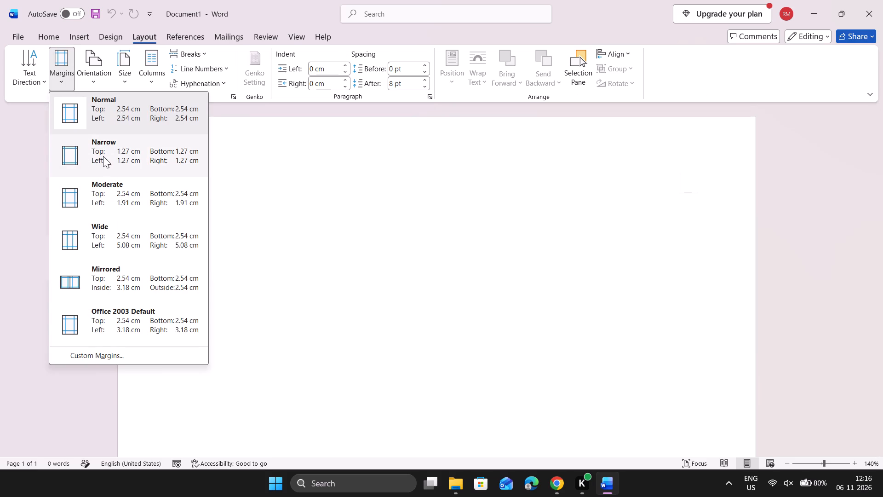
pyautogui.click(142, 167)
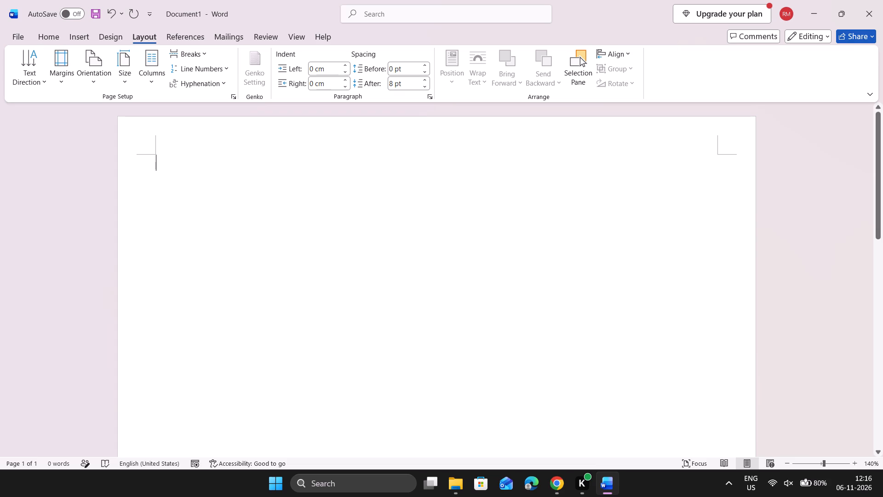
# Enter "Source Code Management" as numbered item 1 and leave an unnumbered line below it.
pyautogui.press('1')
pyautogui.write('.')
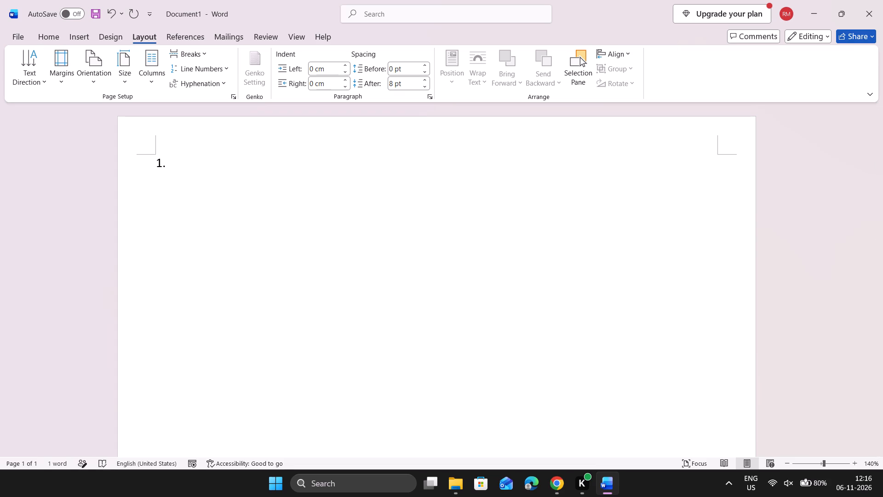
pyautogui.press('space')
pyautogui.write('Source')
pyautogui.press('space')
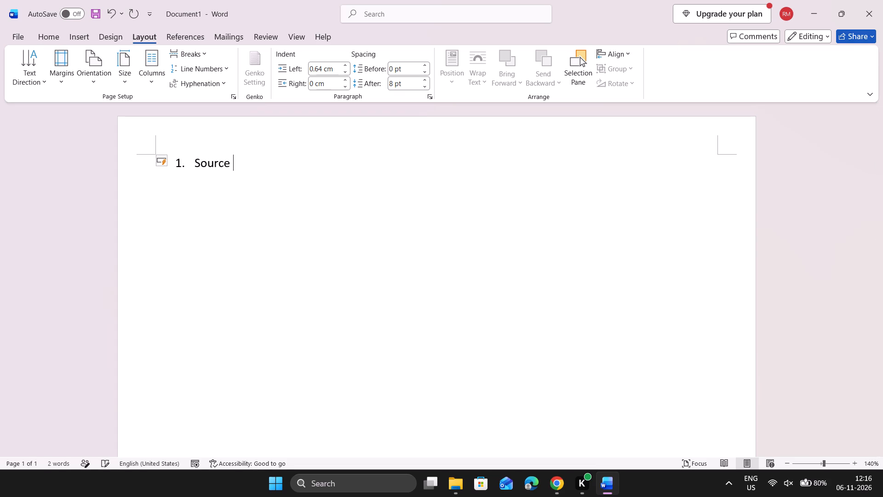
pyautogui.hotkey('shift', 's')
pyautogui.press('BackSpace')
pyautogui.write('Code Management')
pyautogui.press('Return')
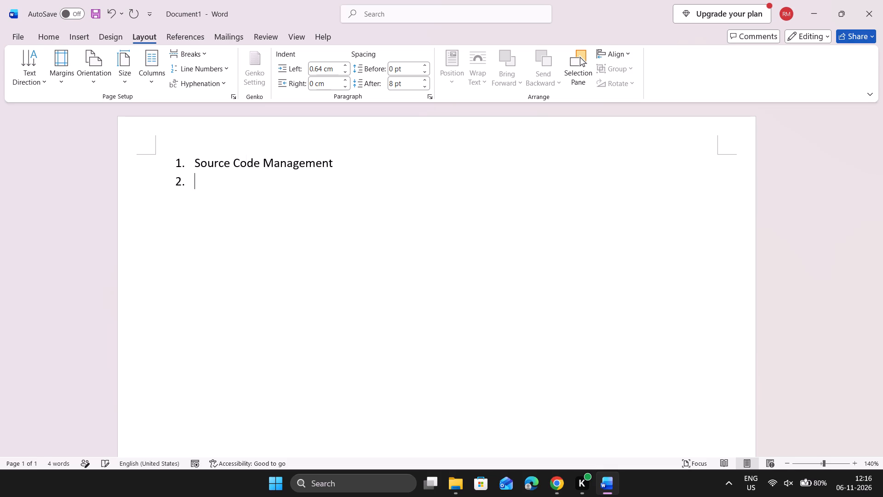
pyautogui.press('BackSpace')
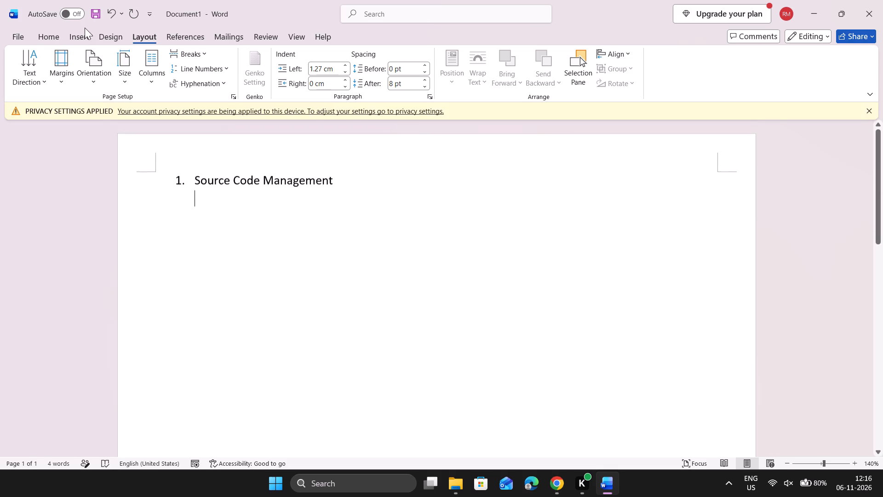
# Start inserting pictures from this device below the heading and browse to the Screenshots folder inside Pictures.
pyautogui.click(82, 34)
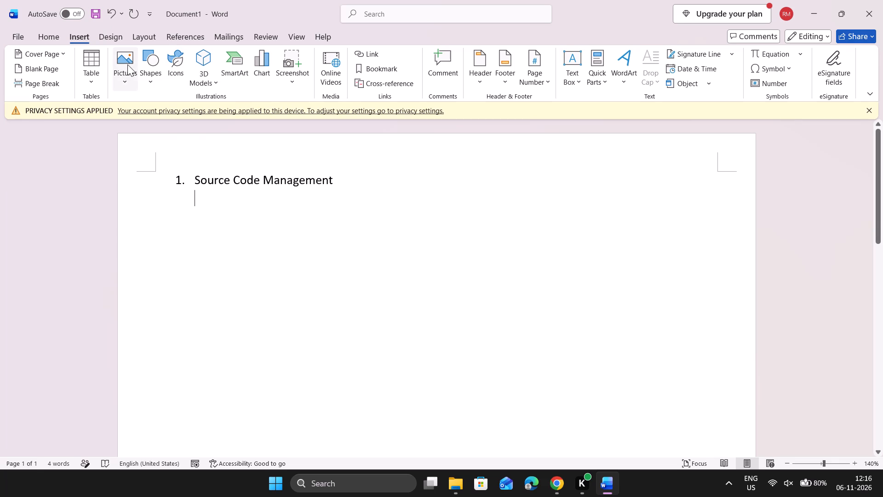
pyautogui.click(126, 65)
pyautogui.click(169, 119)
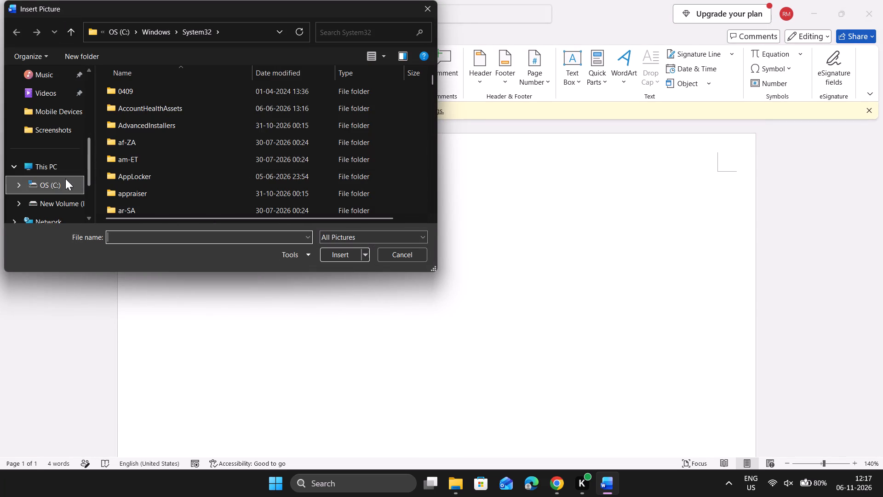
pyautogui.scroll(2, 63, 96)
pyautogui.scroll(-1, 44, 198)
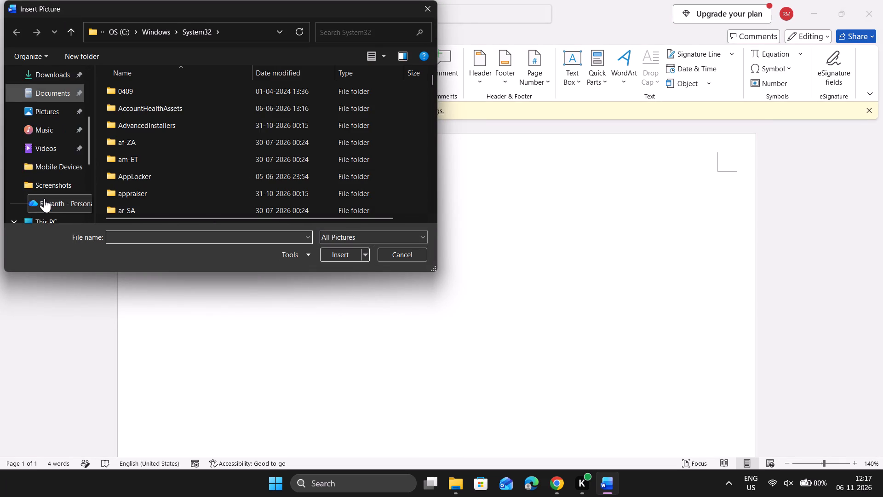
pyautogui.scroll(1, 59, 146)
pyautogui.click(61, 171)
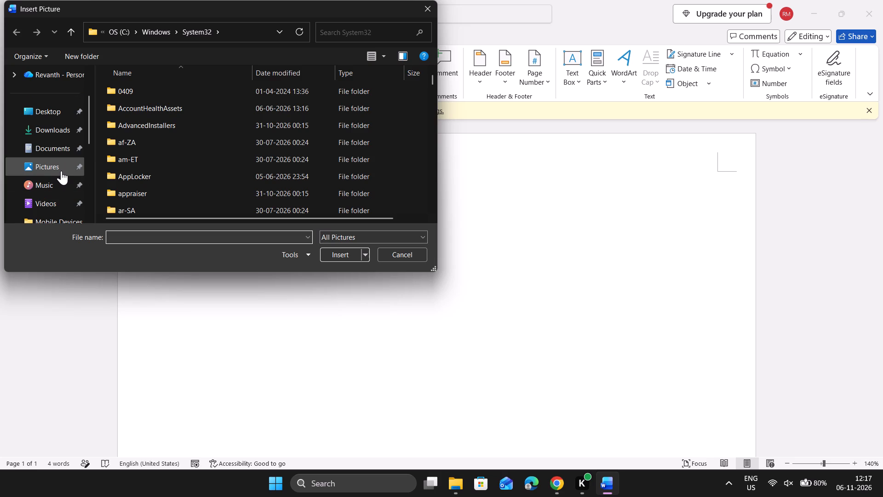
pyautogui.doubleClick(177, 129)
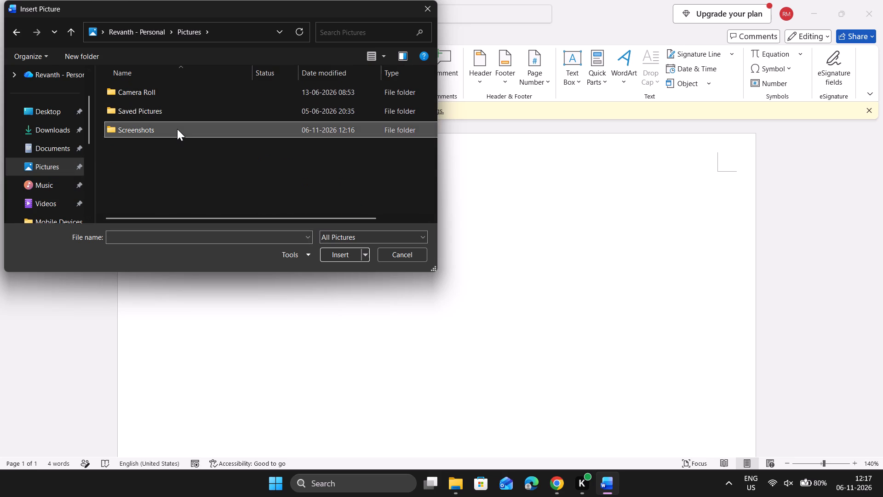
pyautogui.scroll(-5, 248, 188)
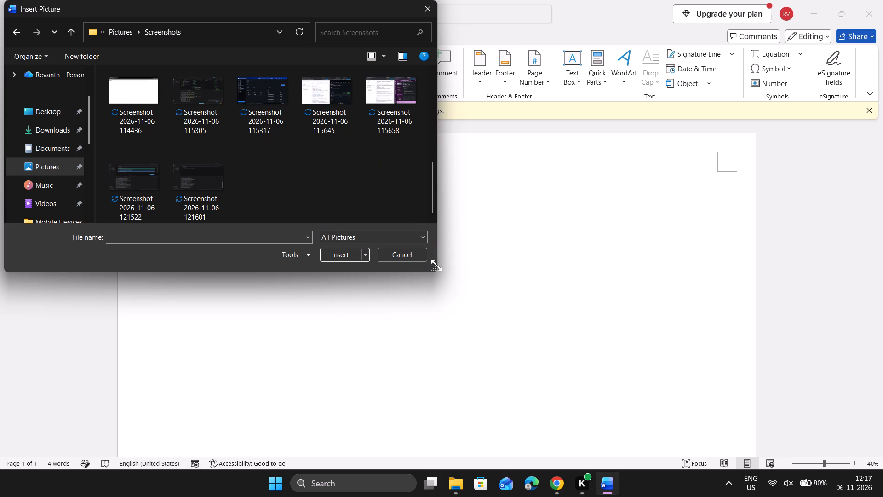
# Enlarge the Insert Picture dialog, turn on its file preview and show the files as thumbnail icons.
pyautogui.moveTo(437, 265); pyautogui.dragTo(620, 416)
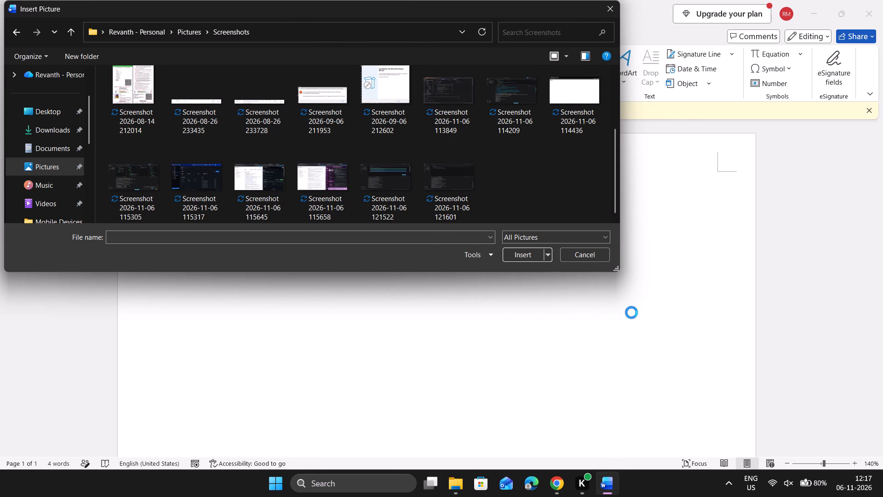
pyautogui.moveTo(615, 269); pyautogui.dragTo(615, 271)
pyautogui.moveTo(615, 271); pyautogui.dragTo(654, 389)
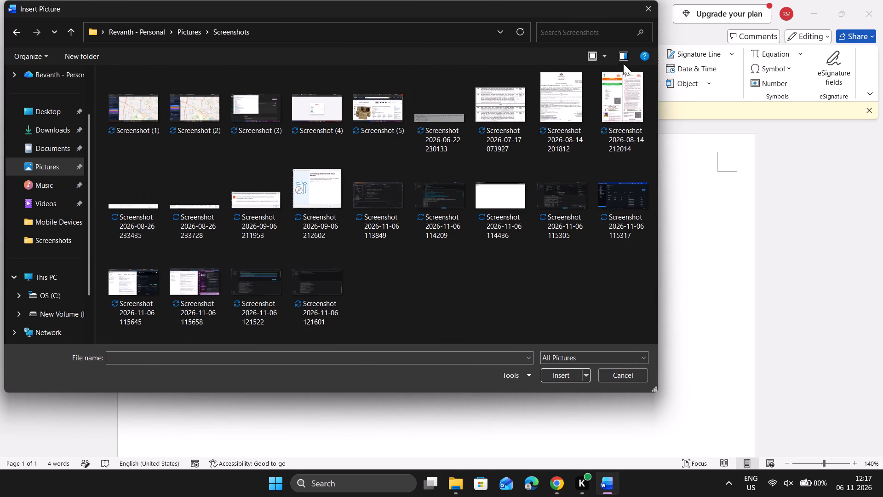
pyautogui.click(593, 54)
pyautogui.click(593, 54)
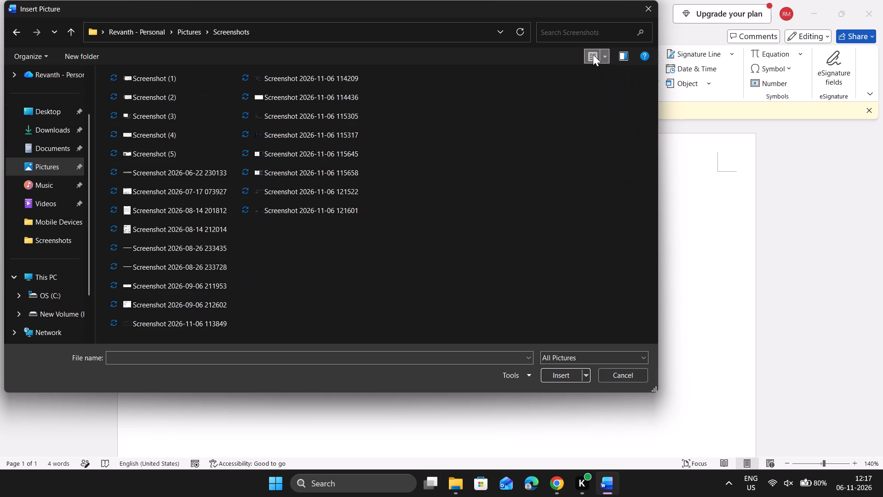
pyautogui.click(624, 54)
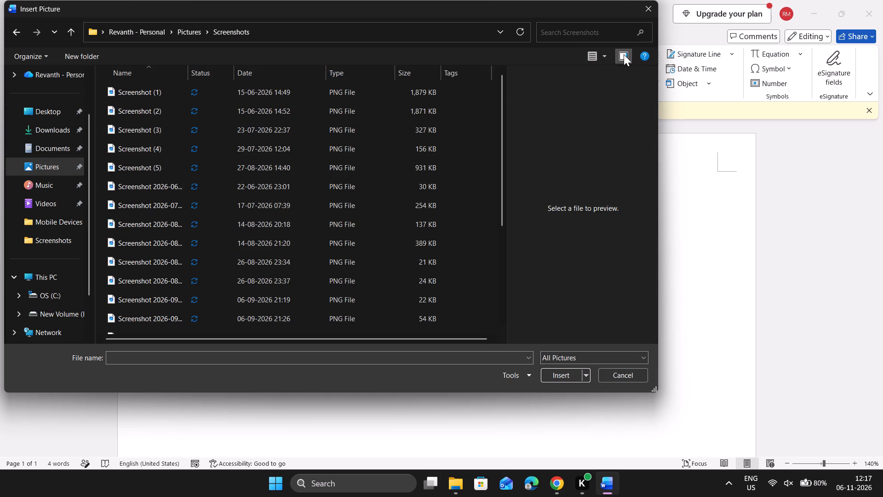
pyautogui.click(587, 57)
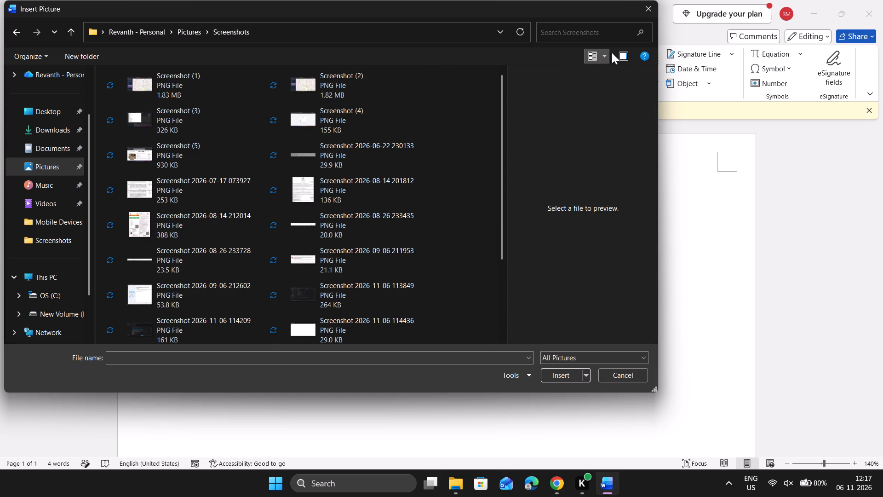
pyautogui.click(596, 53)
pyautogui.click(596, 53)
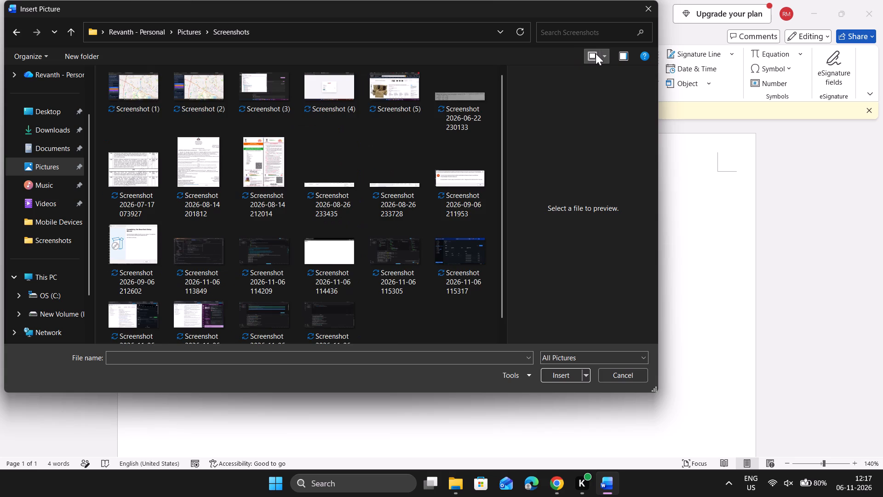
pyautogui.click(322, 299)
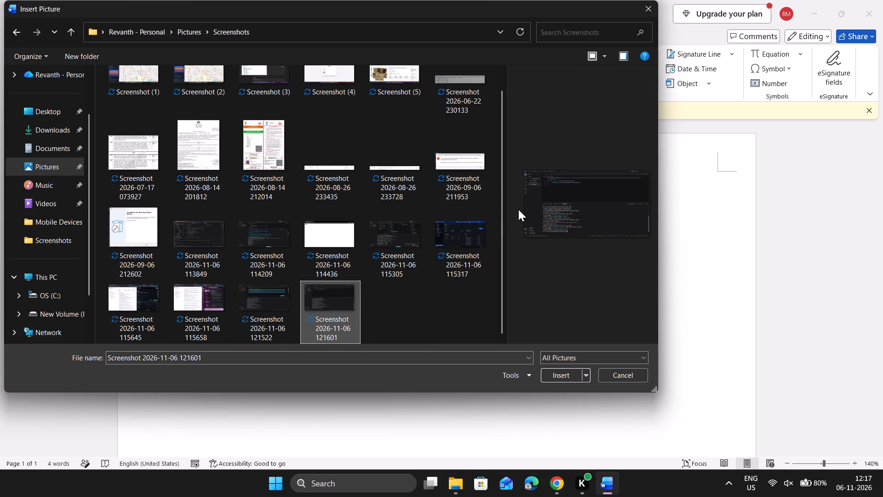
pyautogui.moveTo(507, 208); pyautogui.dragTo(405, 224)
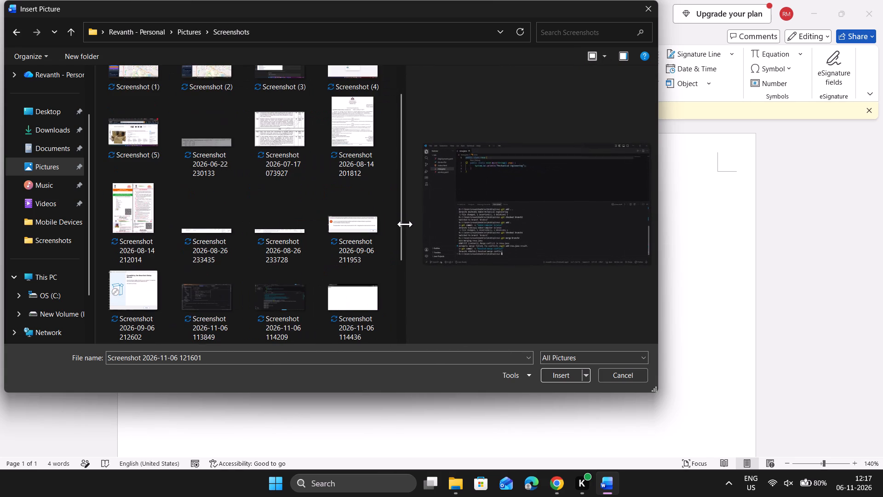
pyautogui.moveTo(405, 224); pyautogui.dragTo(428, 226)
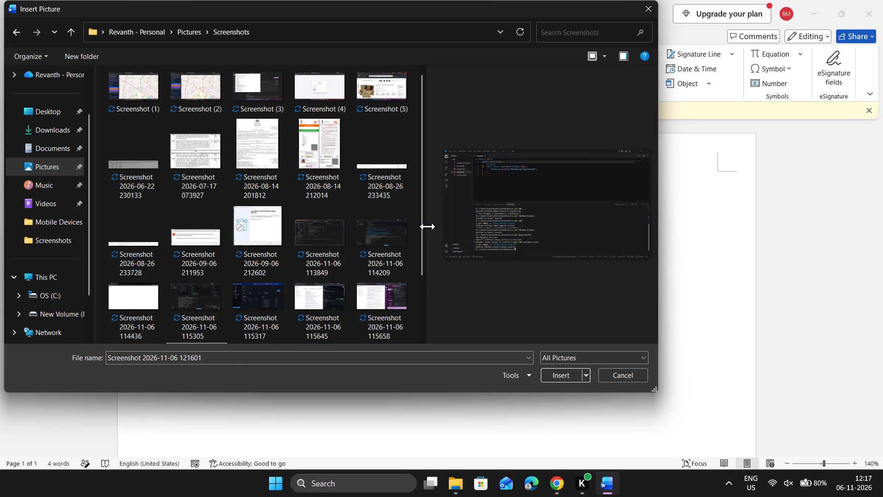
pyautogui.scroll(-4, 231, 274)
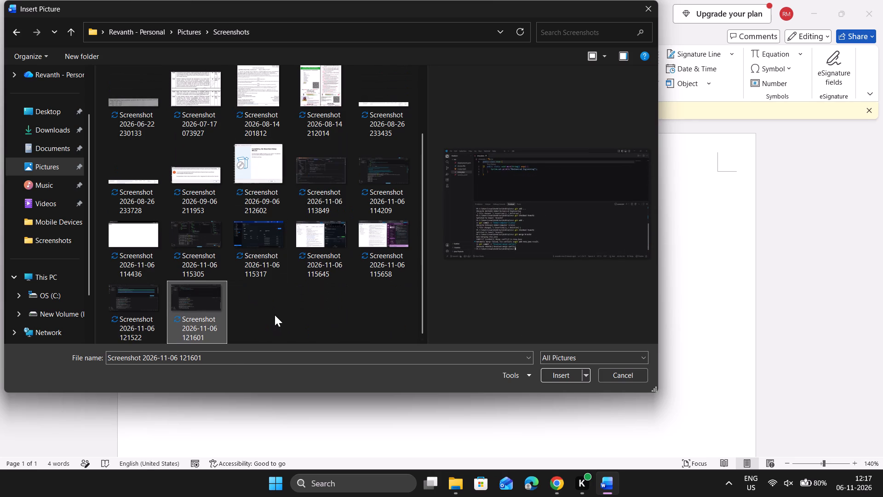
pyautogui.press('Left')
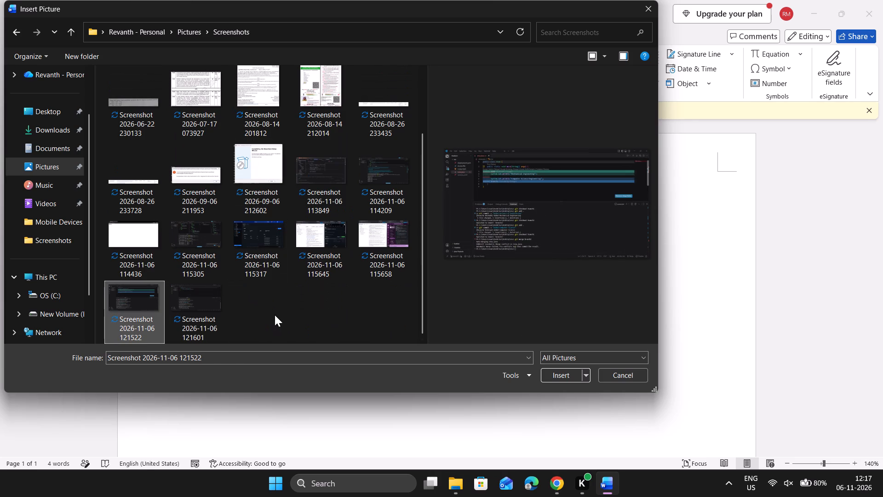
pyautogui.hotkey('shift', 'Right')
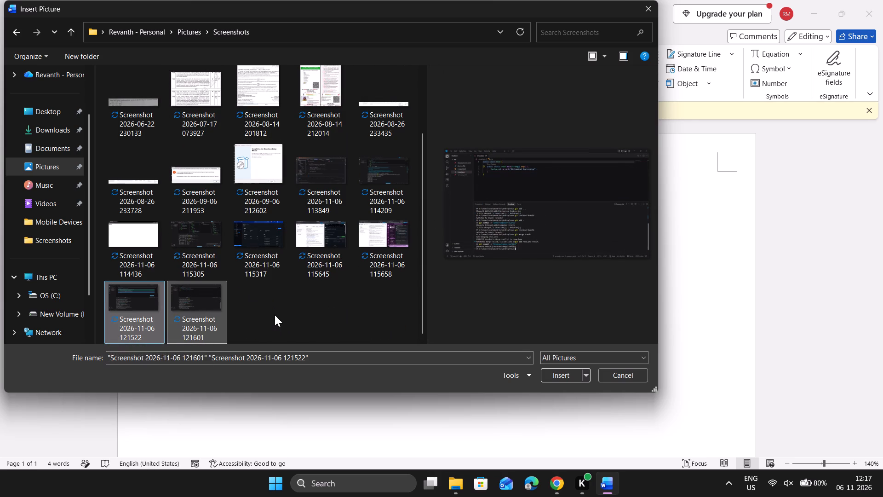
pyautogui.press('Return')
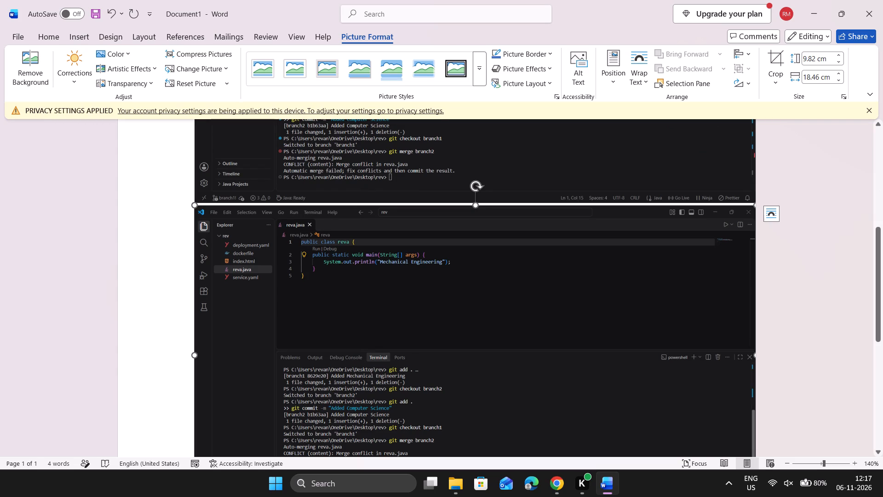
# Examine how the two inserted screenshots fit on the page, with the whole page shown at 30% zoom.
pyautogui.scroll(6, 413, 310)
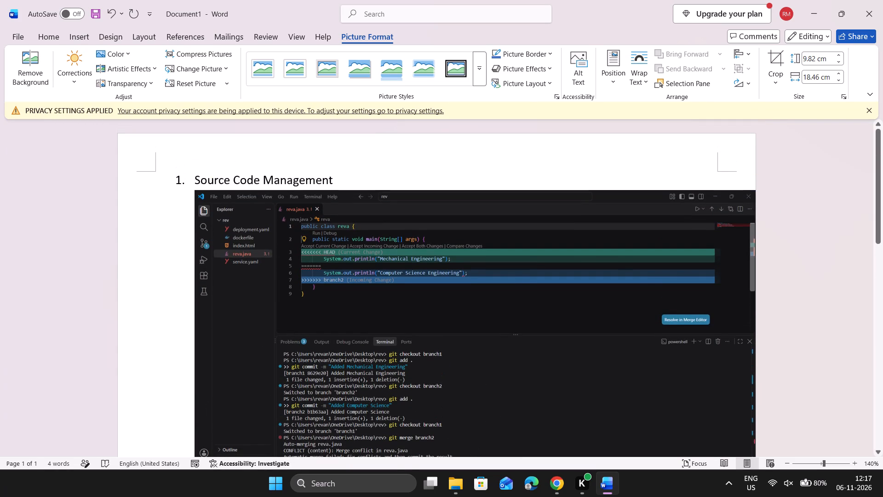
pyautogui.scroll(-1, 413, 310)
pyautogui.scroll(3, 413, 310)
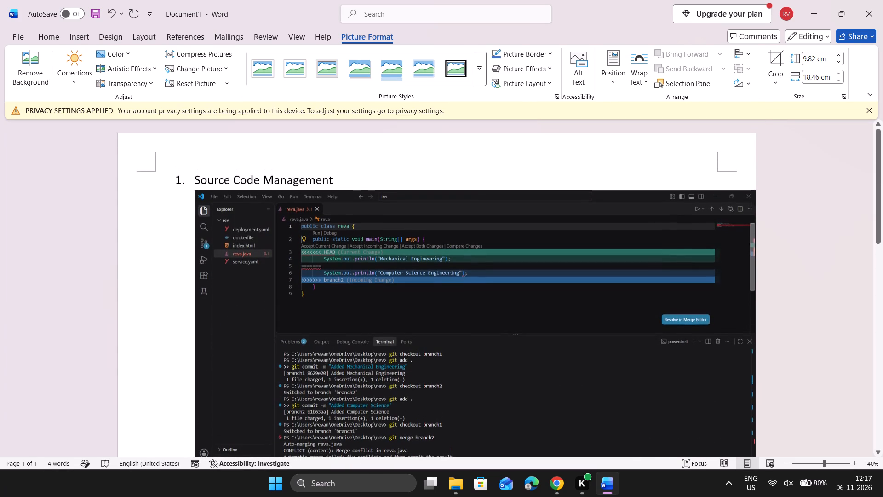
pyautogui.click(413, 310)
pyautogui.keyDown('ctrl'); pyautogui.scroll(-5, 364, 249); pyautogui.keyUp('ctrl')
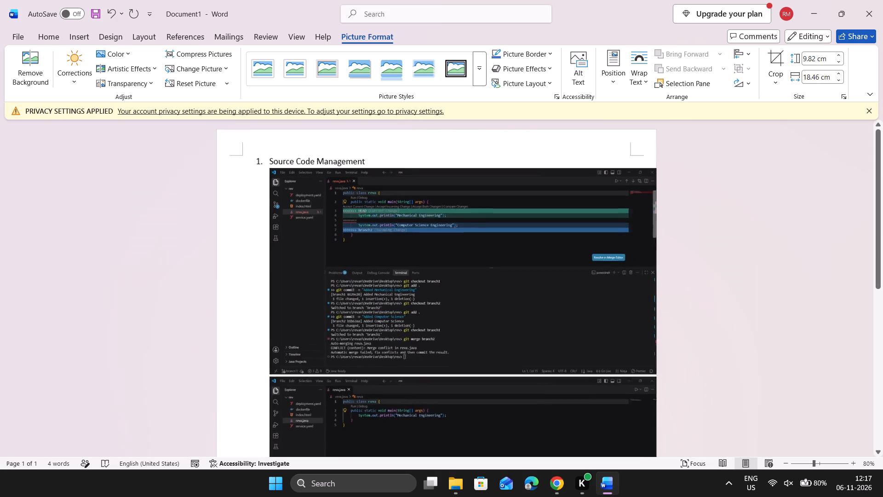
pyautogui.keyDown('ctrl'); pyautogui.scroll(-2, 364, 249); pyautogui.keyUp('ctrl')
pyautogui.keyDown('ctrl'); pyautogui.scroll(-4, 410, 286); pyautogui.keyUp('ctrl')
pyautogui.click(521, 339)
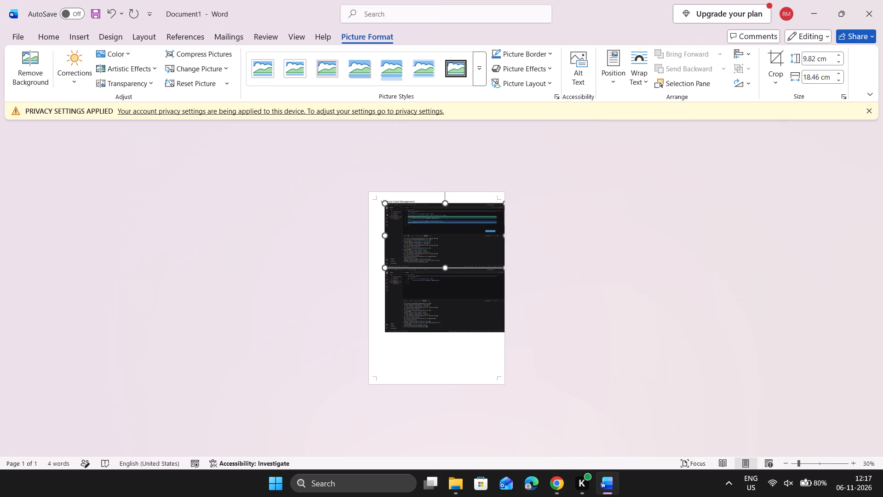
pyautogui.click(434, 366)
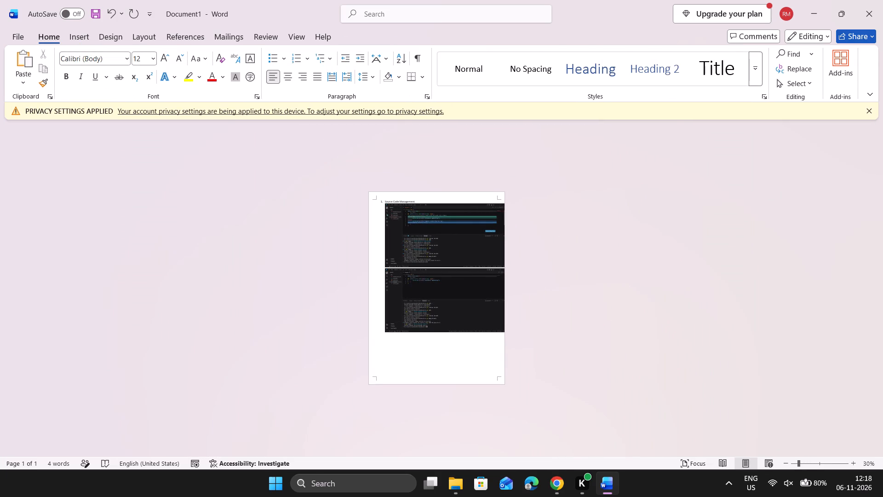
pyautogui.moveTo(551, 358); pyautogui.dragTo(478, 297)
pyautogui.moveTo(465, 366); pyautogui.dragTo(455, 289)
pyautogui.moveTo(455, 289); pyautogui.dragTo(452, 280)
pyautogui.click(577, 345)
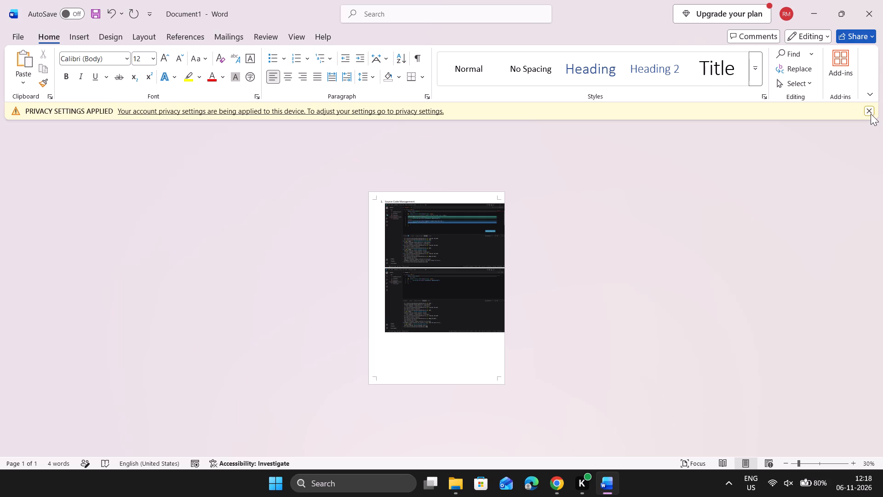
# Dismiss the privacy settings notice.
pyautogui.click(871, 113)
# Set the text wrapping of both the merge-conflict screenshot and the resolved-conflict screenshot to Tight.
pyautogui.click(462, 227)
pyautogui.moveTo(462, 227); pyautogui.dragTo(430, 226)
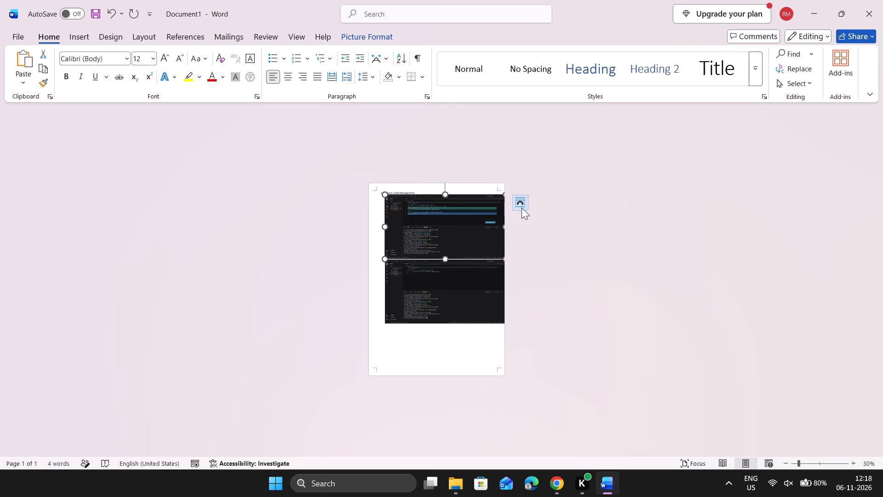
pyautogui.click(522, 208)
pyautogui.click(582, 286)
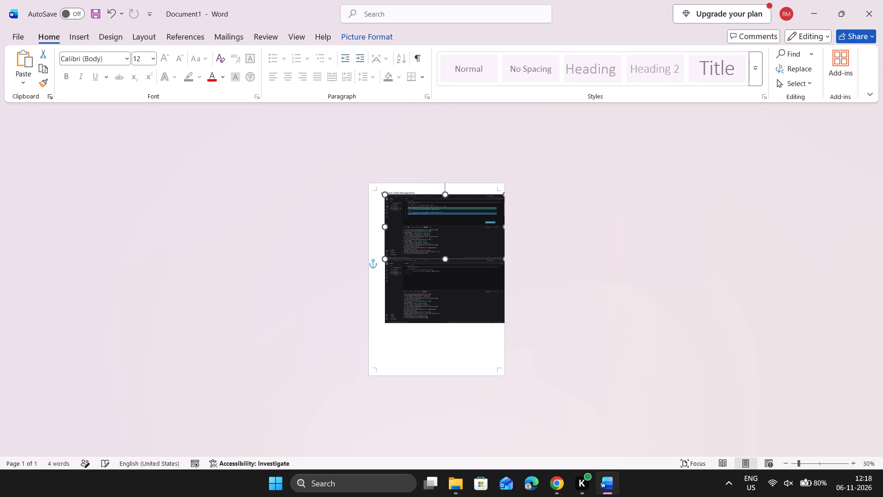
pyautogui.click(452, 295)
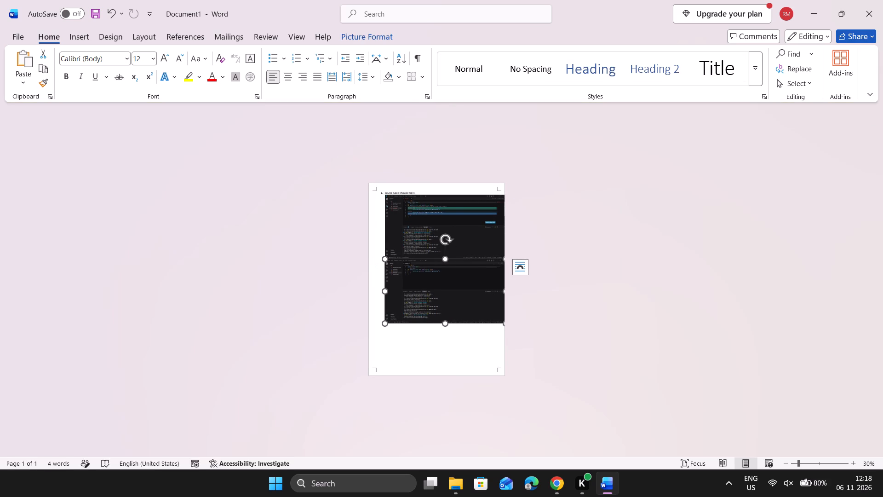
pyautogui.click(519, 269)
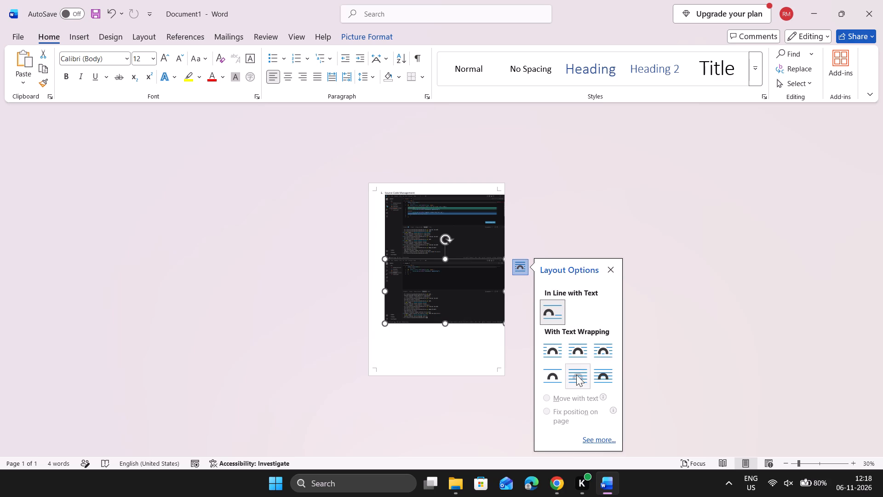
pyautogui.click(585, 344)
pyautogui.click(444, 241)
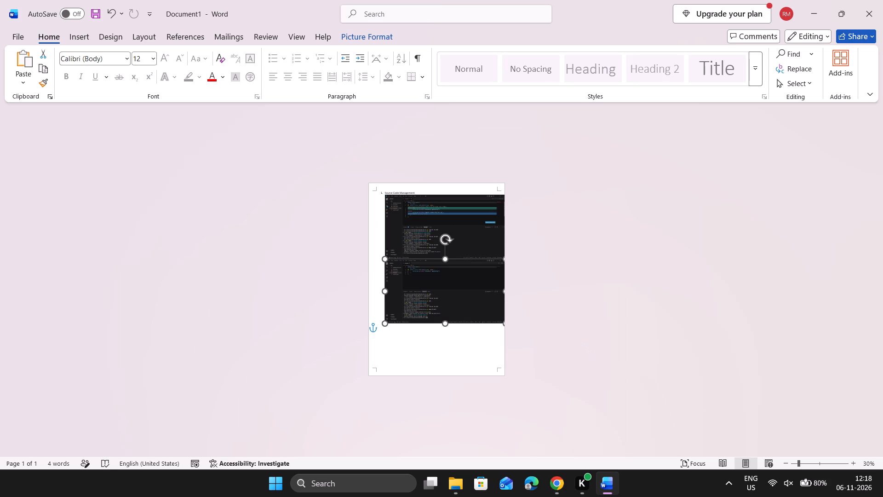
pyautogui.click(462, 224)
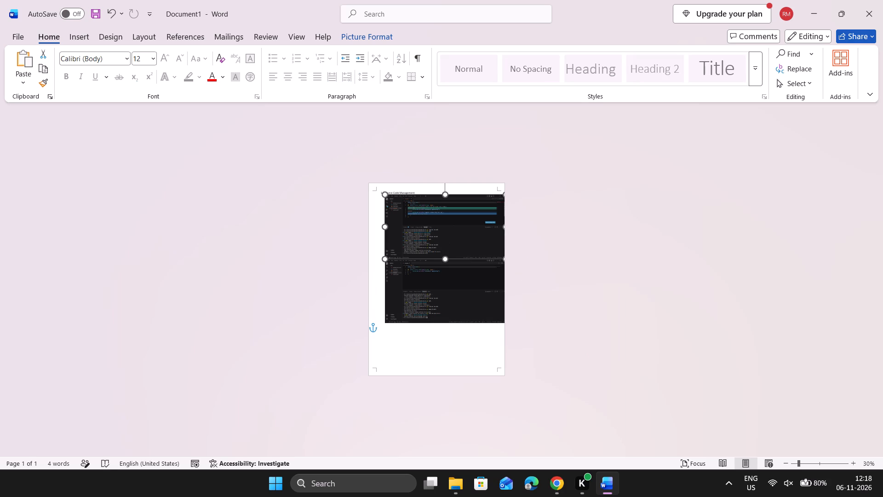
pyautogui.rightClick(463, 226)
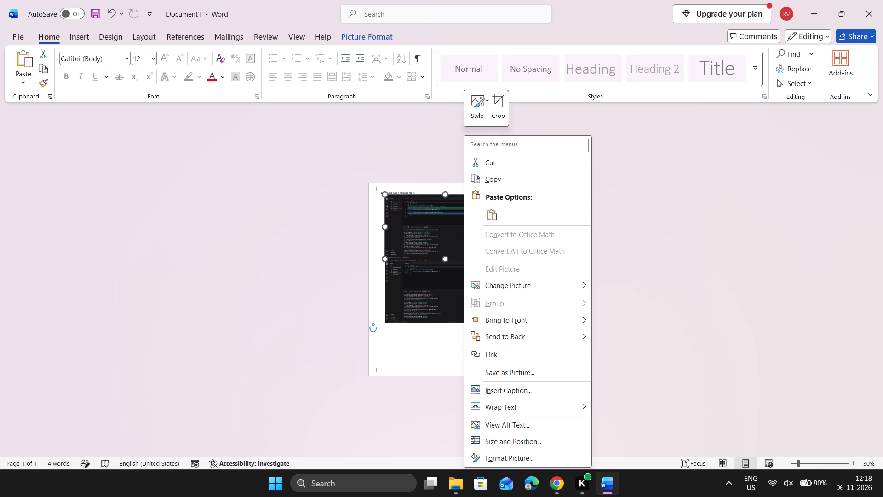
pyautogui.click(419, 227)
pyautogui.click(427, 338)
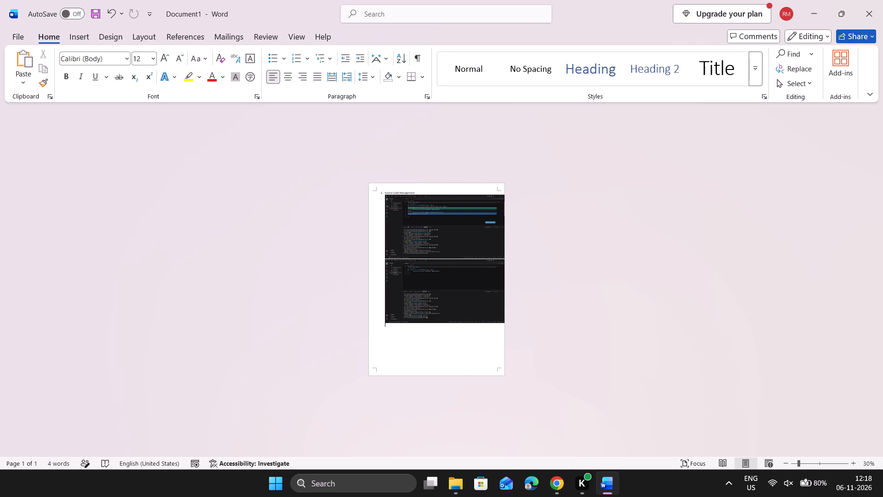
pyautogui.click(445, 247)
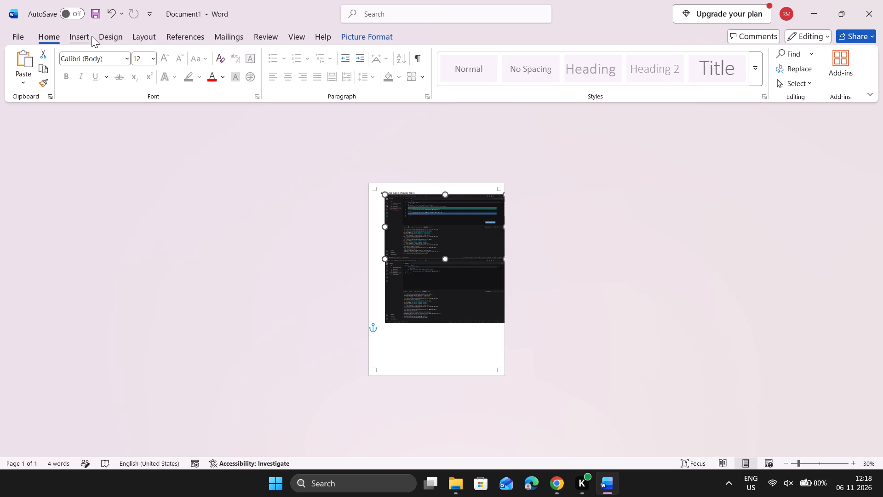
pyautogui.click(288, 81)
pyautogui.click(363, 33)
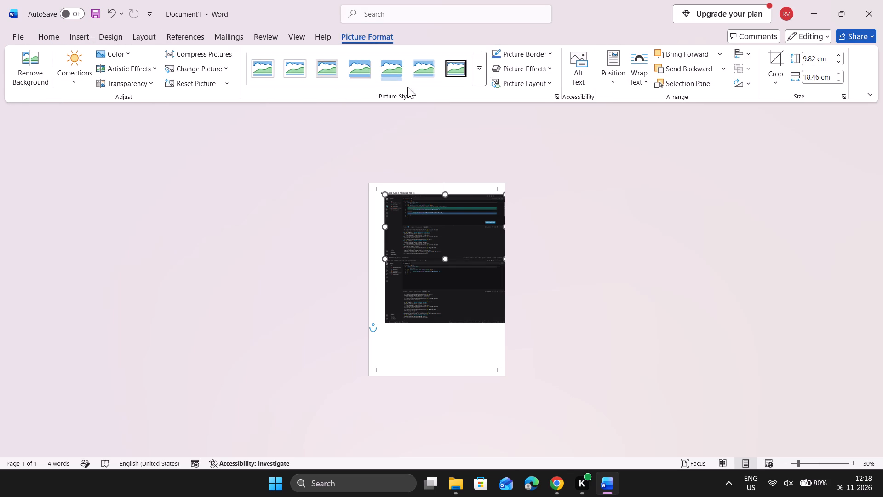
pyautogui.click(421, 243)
# Move the merge-conflict screenshot so it is centred horizontally on the page, just below the Source Code Management heading.
pyautogui.scroll(1, 421, 243)
pyautogui.keyDown('ctrl'); pyautogui.scroll(2, 421, 243); pyautogui.keyUp('ctrl')
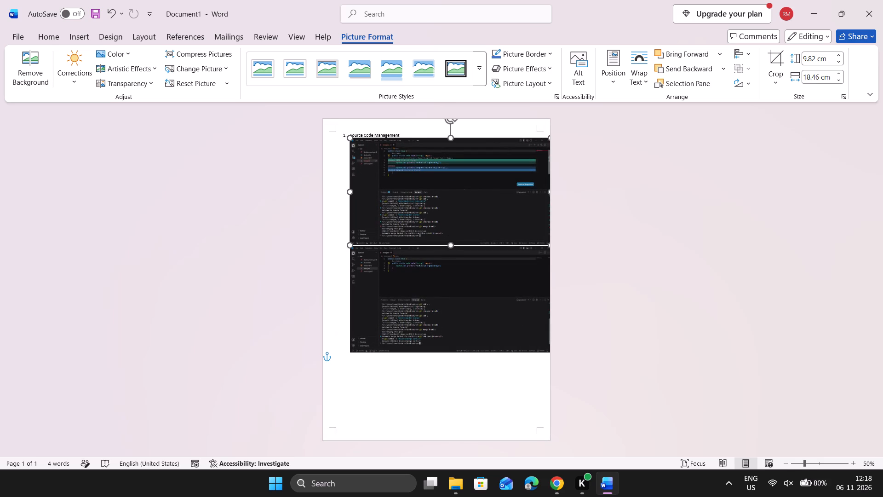
pyautogui.keyDown('ctrl'); pyautogui.scroll(2, 458, 233); pyautogui.keyUp('ctrl')
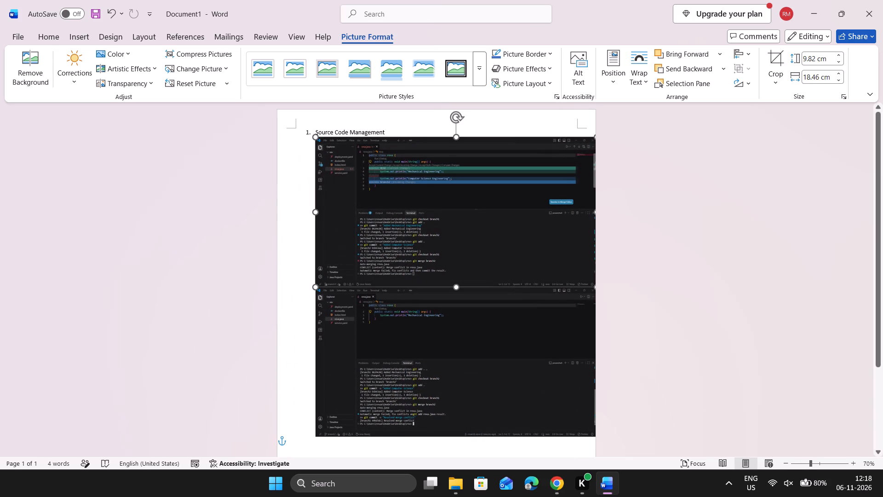
pyautogui.moveTo(373, 194); pyautogui.dragTo(336, 194)
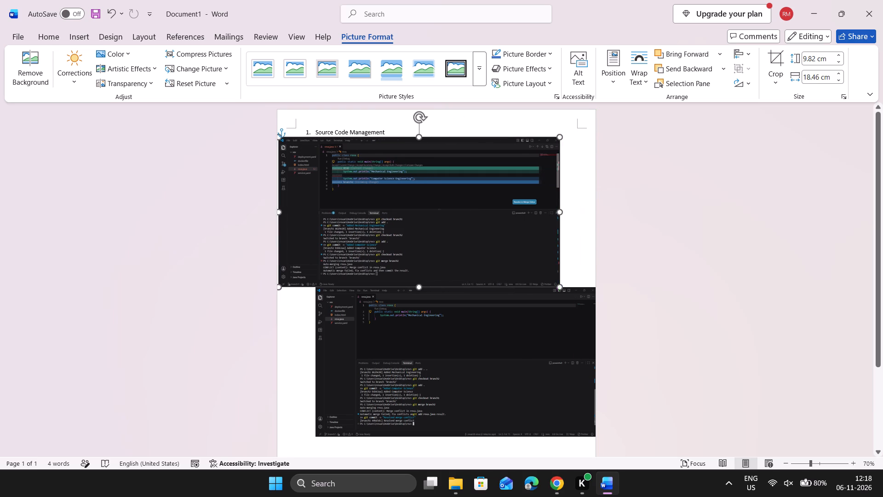
pyautogui.moveTo(336, 194); pyautogui.dragTo(357, 197)
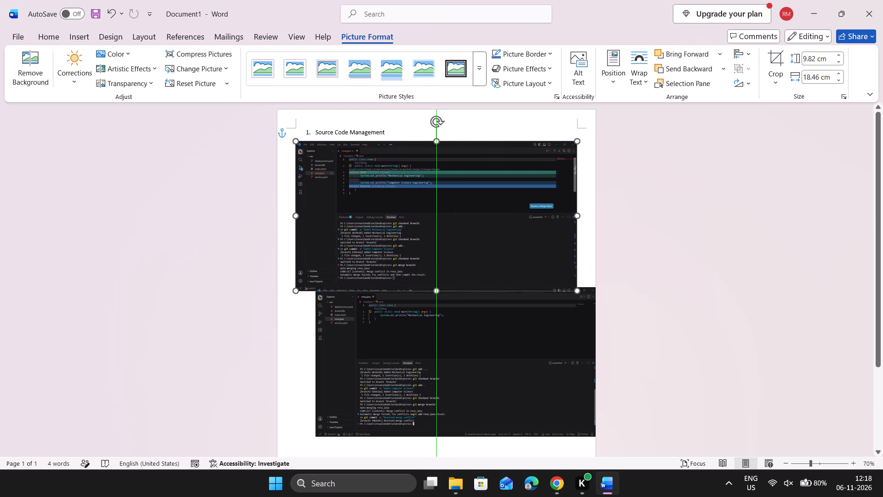
pyautogui.moveTo(357, 197); pyautogui.dragTo(357, 200)
# Move the resolved-conflict screenshot so it is centred below the first one, with a small gap between them.
pyautogui.click(407, 326)
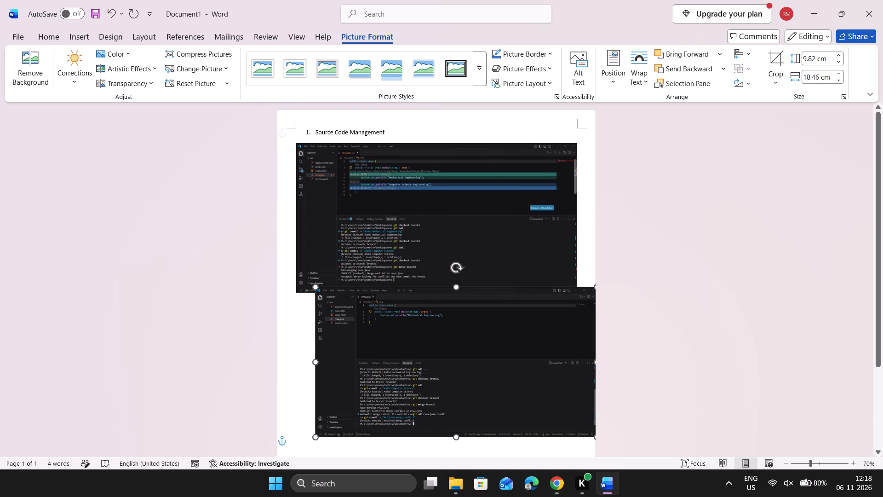
pyautogui.moveTo(459, 349); pyautogui.dragTo(442, 372)
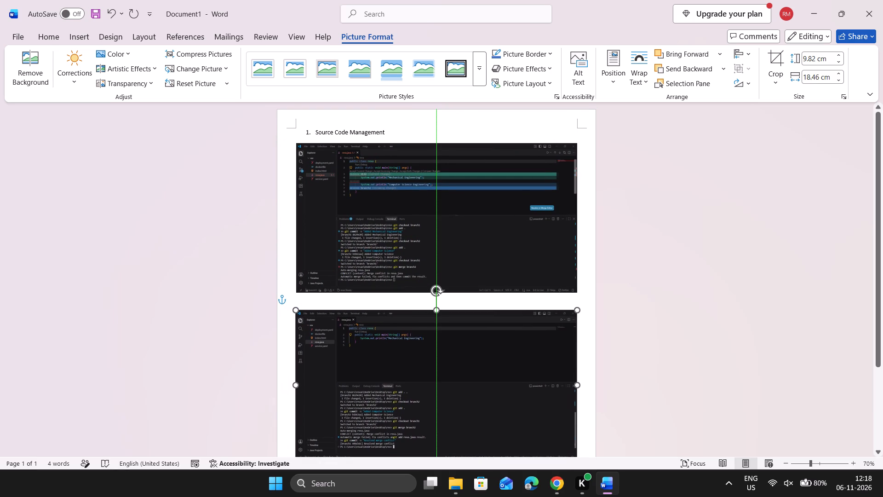
pyautogui.moveTo(442, 372); pyautogui.dragTo(442, 372)
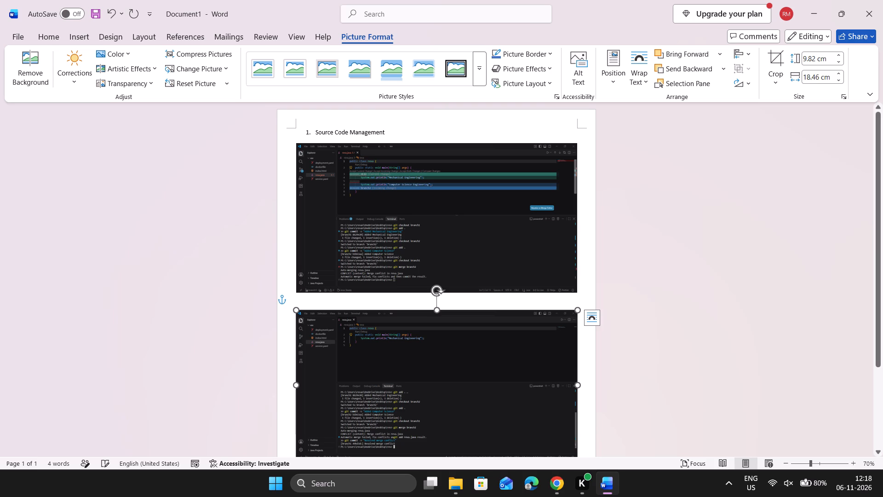
pyautogui.click(747, 324)
# Add an empty paragraph between the two screenshots and remove its list indent so it starts at the page margin.
pyautogui.scroll(-2, 747, 324)
pyautogui.click(442, 389)
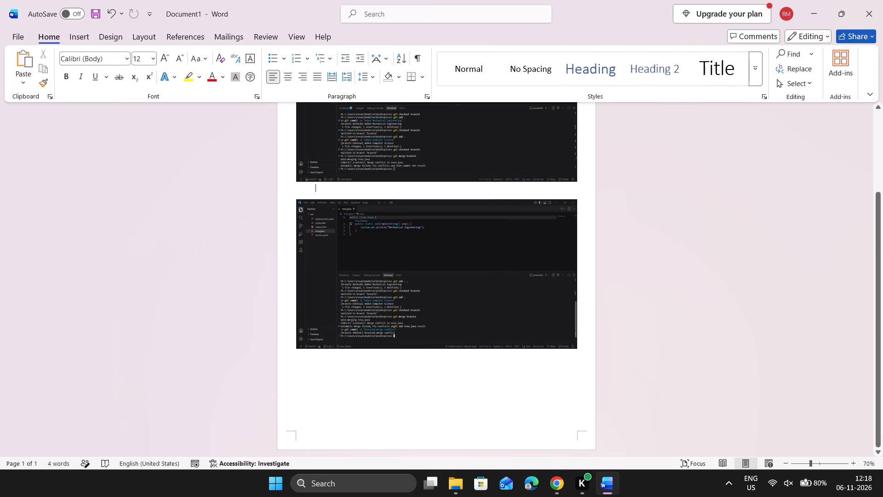
pyautogui.click(442, 389)
pyautogui.press('Return')
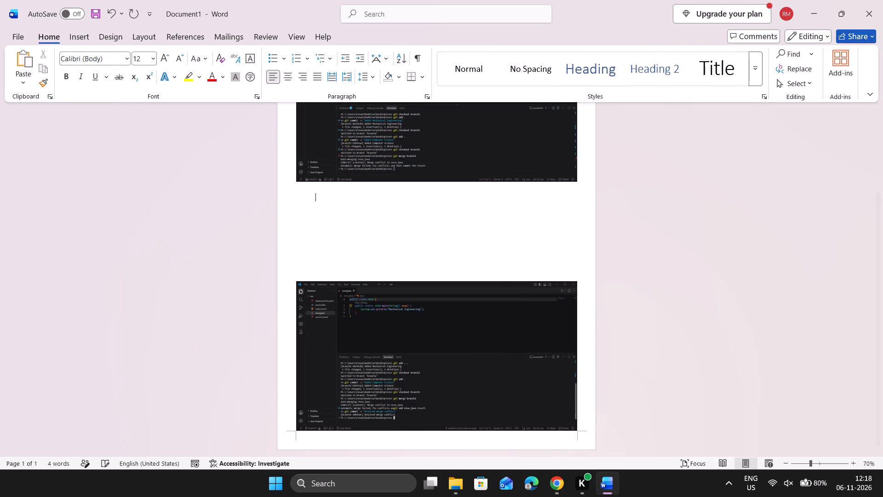
pyautogui.press('Down')
pyautogui.press('Down')
pyautogui.press('Down')
pyautogui.press('BackSpace')
pyautogui.press('BackSpace')
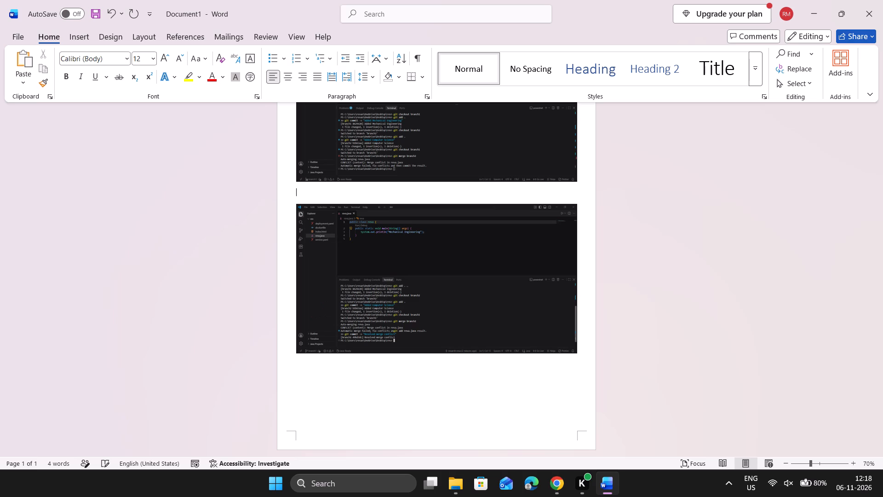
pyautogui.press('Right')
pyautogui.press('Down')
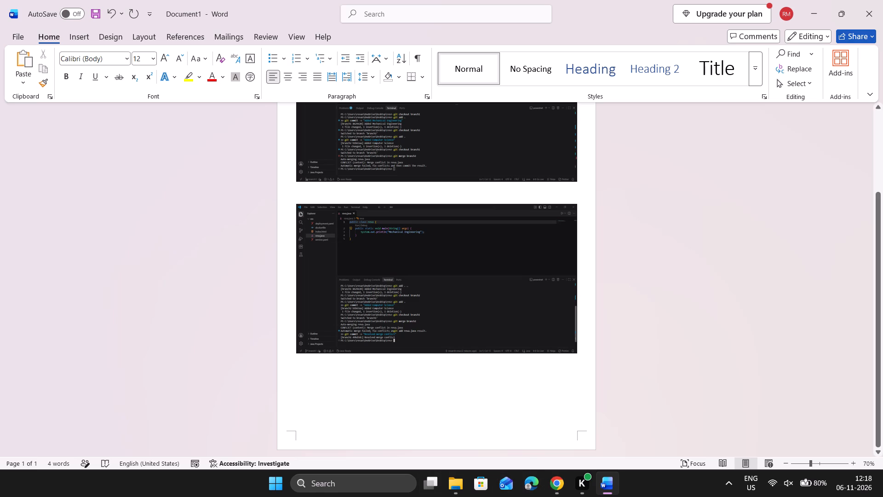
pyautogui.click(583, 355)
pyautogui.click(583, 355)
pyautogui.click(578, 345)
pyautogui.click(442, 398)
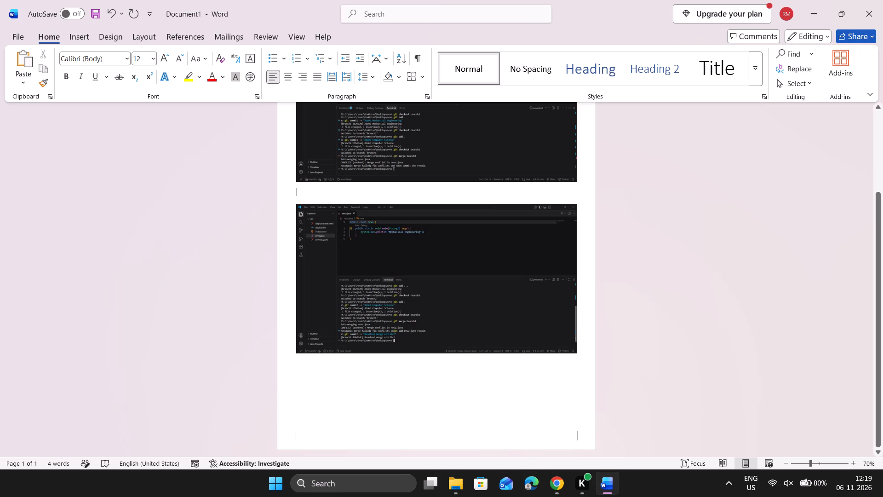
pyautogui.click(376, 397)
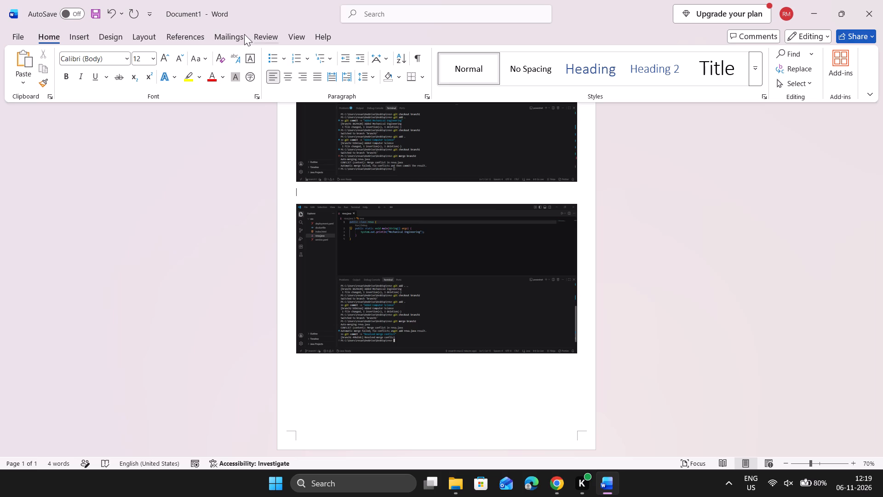
# Insert a blank page from the empty line between the two screenshots.
pyautogui.click(87, 41)
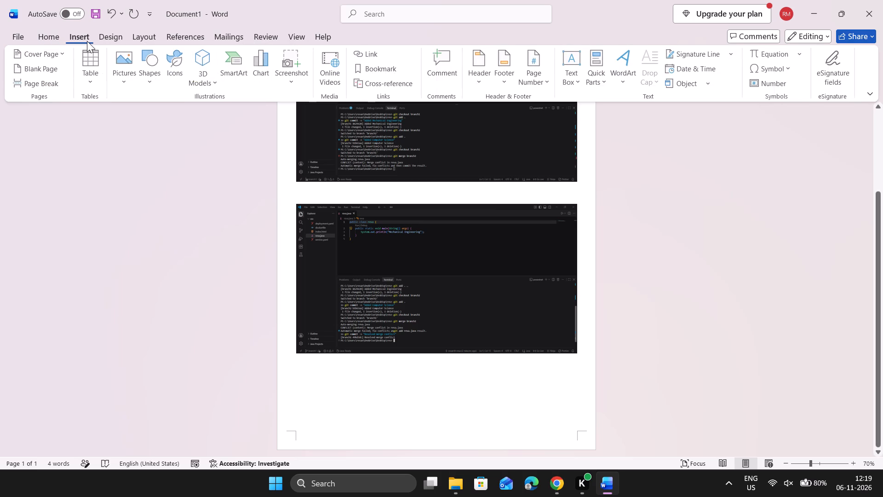
pyautogui.click(52, 69)
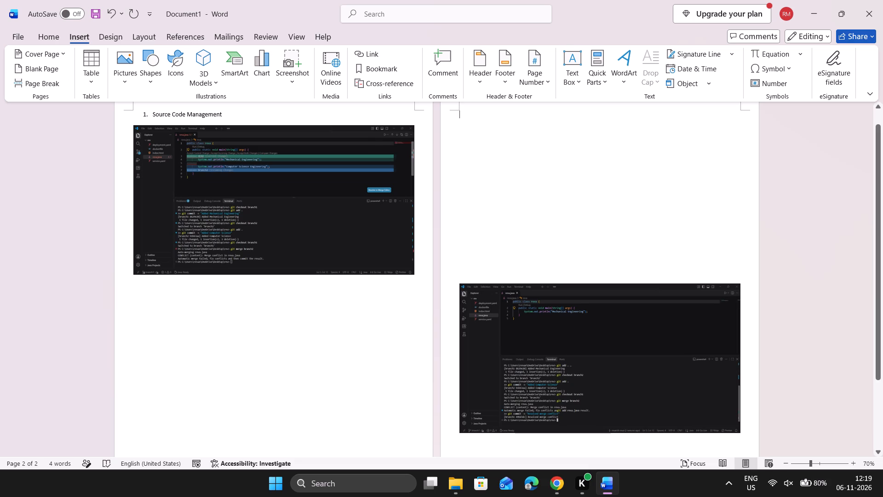
# Move the resolved-conflict screenshot back to the first page, centred below the merge-conflict screenshot with a gap between them.
pyautogui.moveTo(564, 346); pyautogui.dragTo(268, 361)
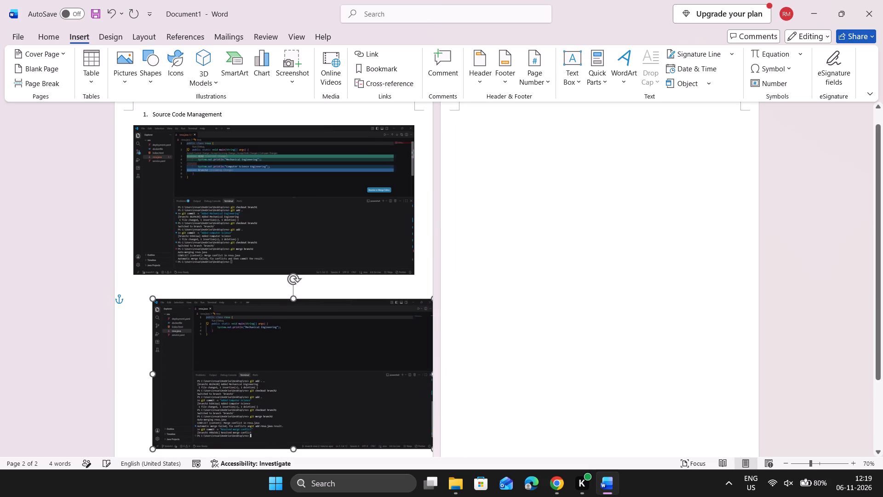
pyautogui.moveTo(319, 367); pyautogui.dragTo(300, 369)
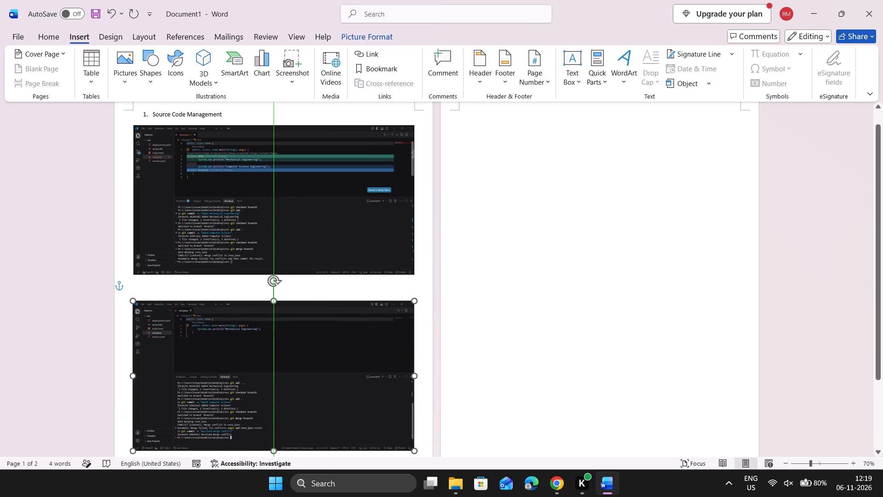
# Fine-tune the resolved-conflict screenshot's position so it stays centred below the merge-conflict screenshot.
pyautogui.moveTo(300, 369); pyautogui.dragTo(298, 369)
pyautogui.moveTo(298, 369); pyautogui.dragTo(310, 369)
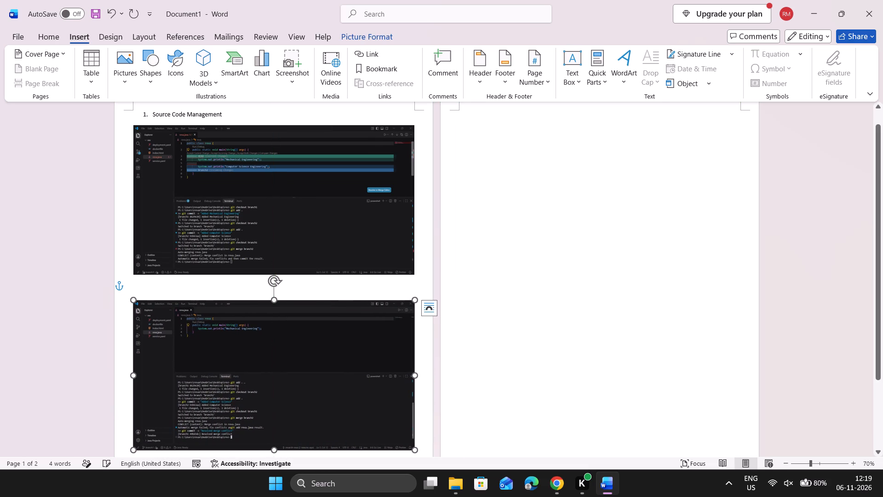
# Start numbered list item 2 at the top of the second page.
pyautogui.scroll(3, 671, 337)
pyautogui.click(533, 141)
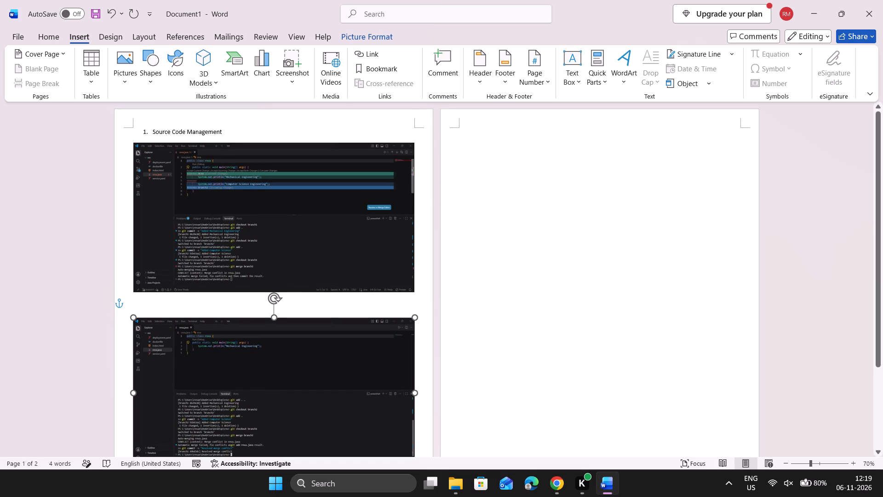
pyautogui.press('2')
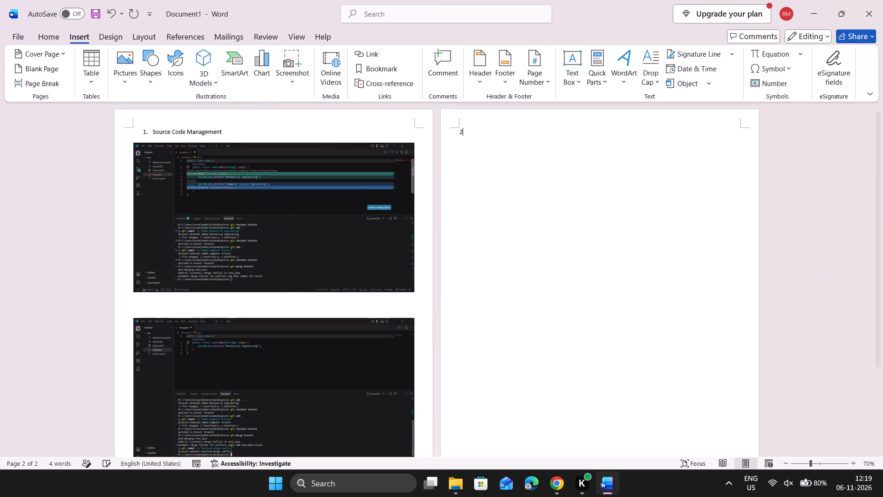
pyautogui.write('.')
pyautogui.press('space')
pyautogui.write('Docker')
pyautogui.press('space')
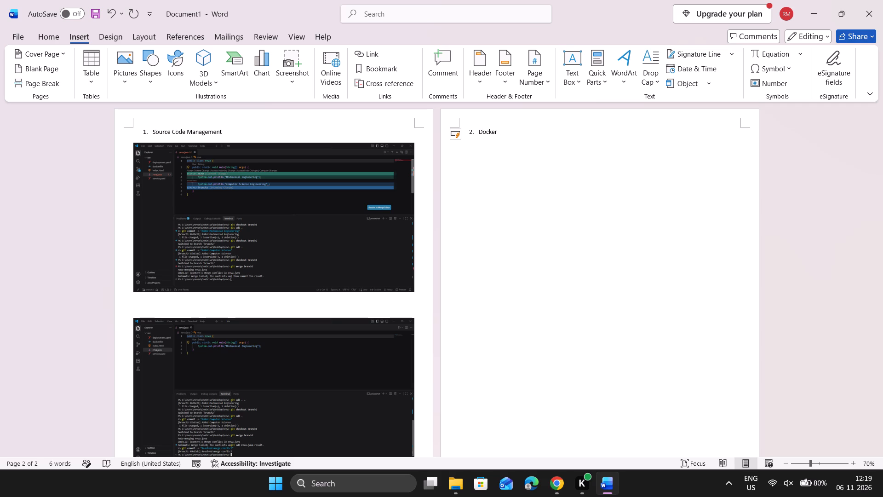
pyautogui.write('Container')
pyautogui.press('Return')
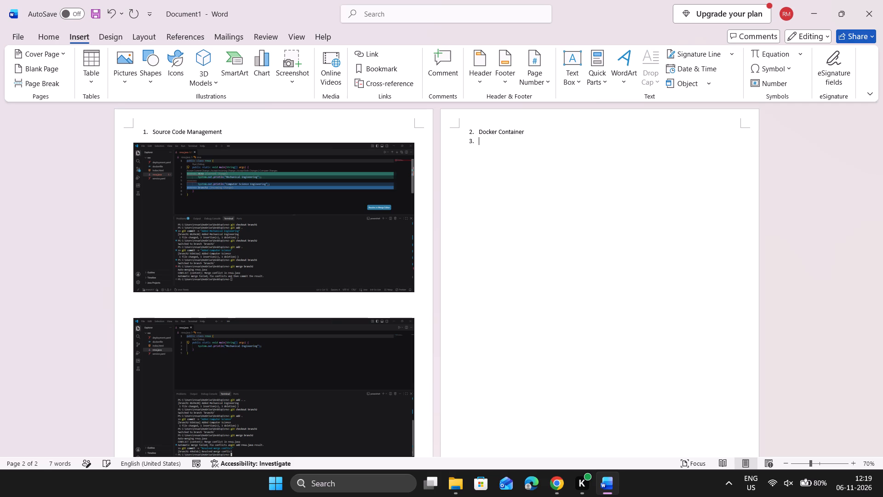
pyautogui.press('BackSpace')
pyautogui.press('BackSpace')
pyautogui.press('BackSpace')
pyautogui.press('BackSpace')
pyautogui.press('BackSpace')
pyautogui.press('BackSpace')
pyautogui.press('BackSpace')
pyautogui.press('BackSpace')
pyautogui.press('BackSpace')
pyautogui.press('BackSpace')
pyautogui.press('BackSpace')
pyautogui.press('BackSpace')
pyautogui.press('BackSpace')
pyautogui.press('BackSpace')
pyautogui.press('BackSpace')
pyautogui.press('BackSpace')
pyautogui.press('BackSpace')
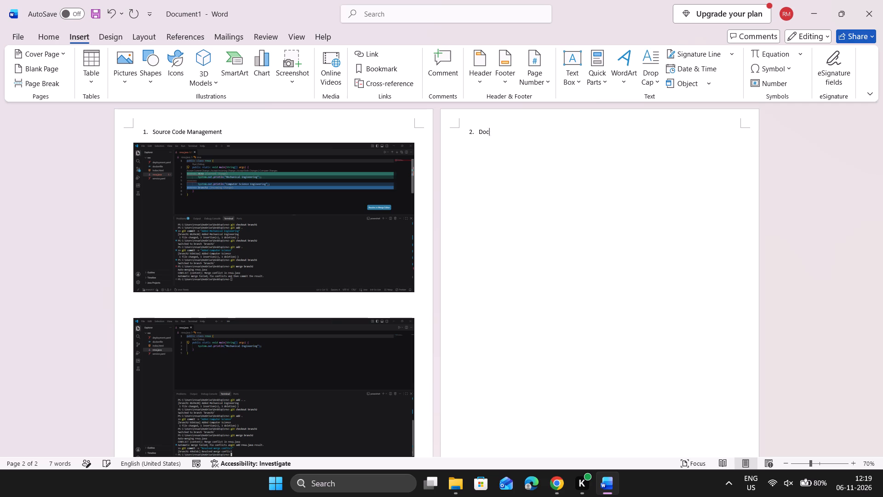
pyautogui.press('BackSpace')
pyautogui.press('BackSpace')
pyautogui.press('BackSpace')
# Enter "Maven" as the heading text of list item 2.
pyautogui.write('Maven')
pyautogui.press('space')
pyautogui.write('Exp')
pyautogui.press('BackSpace')
pyautogui.press('BackSpace')
pyautogui.press('BackSpace')
pyautogui.click(134, 73)
pyautogui.click(169, 121)
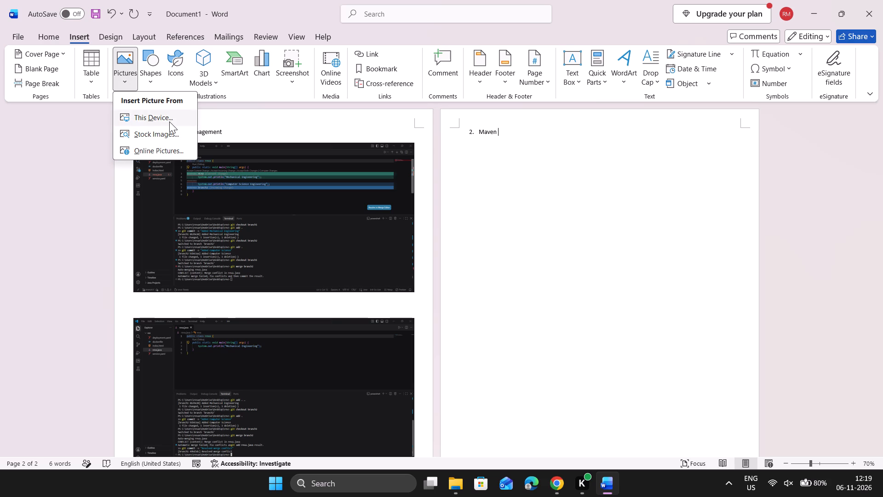
pyautogui.scroll(-5, 392, 311)
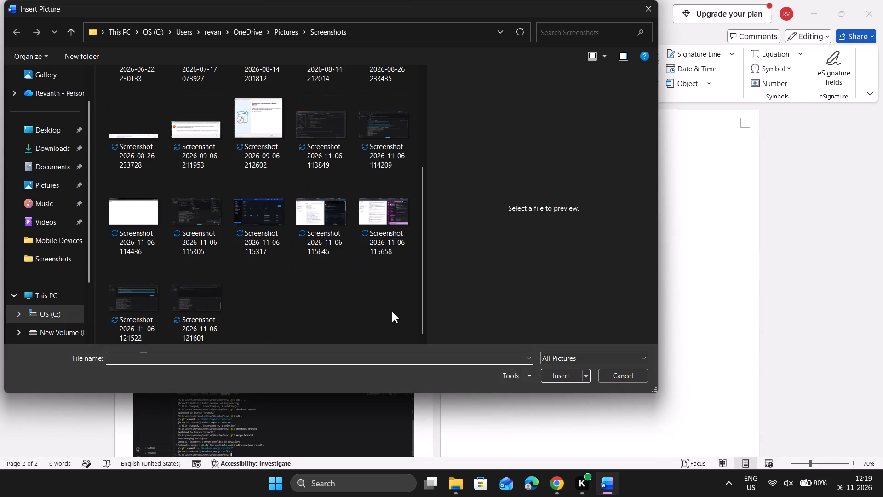
pyautogui.click(184, 302)
pyautogui.press('Left')
pyautogui.press('Left')
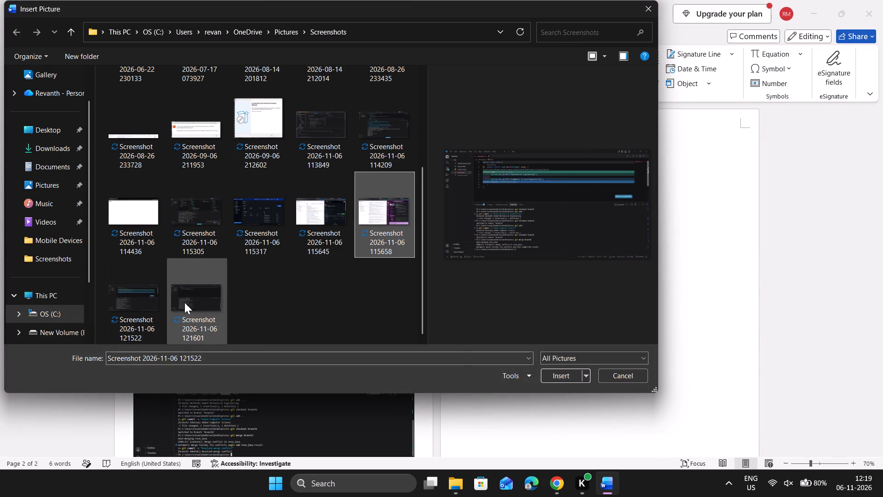
pyautogui.press('Left')
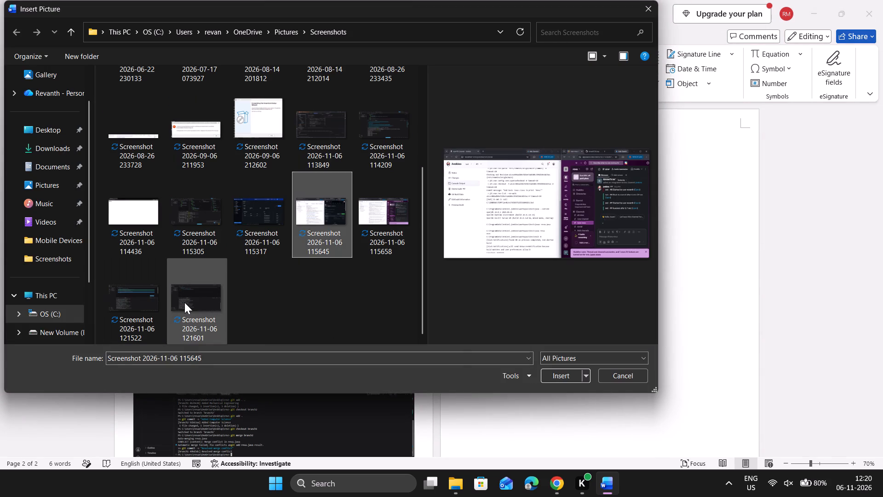
pyautogui.press('Left')
pyautogui.press('Left')
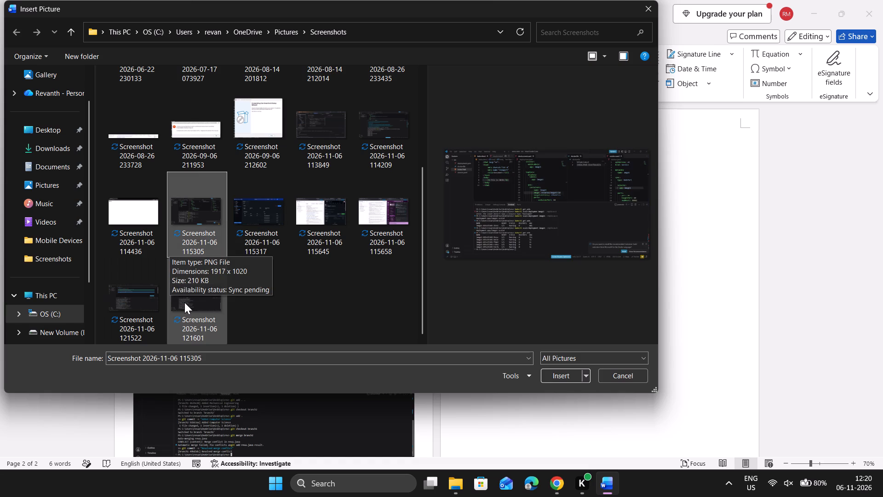
pyautogui.press('Left')
pyautogui.press('Left')
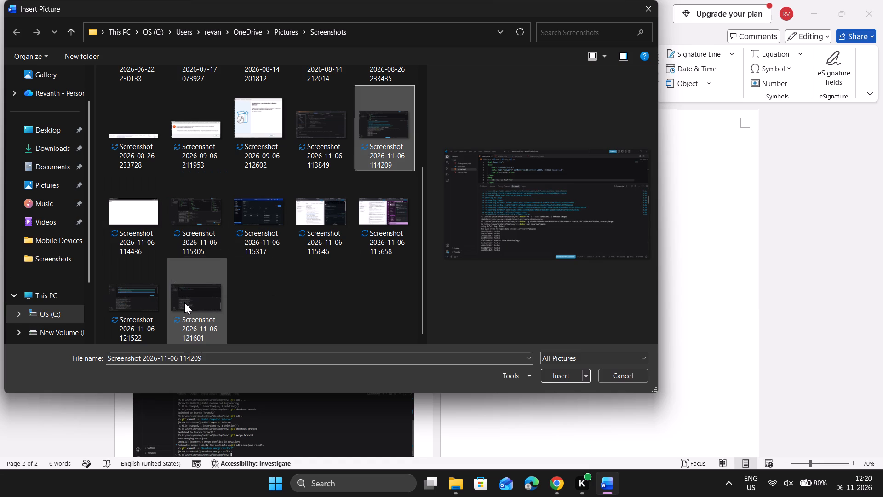
pyautogui.press('Right')
pyautogui.press('Left')
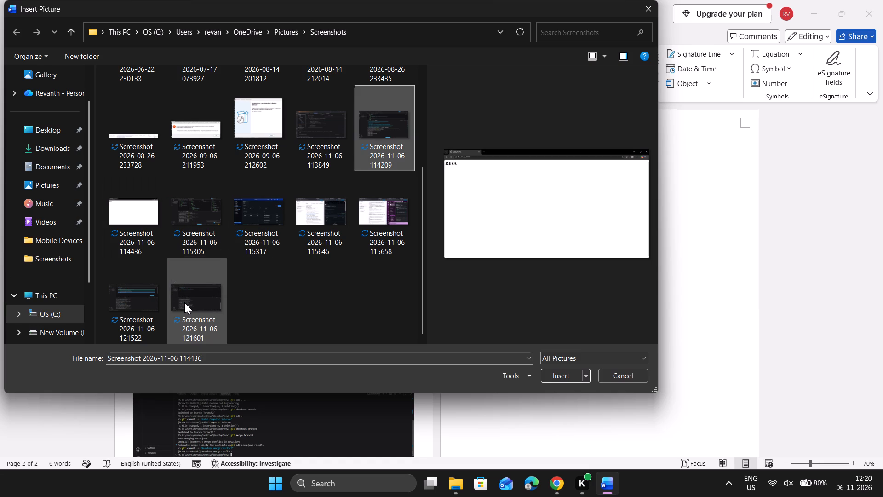
pyautogui.press('Left')
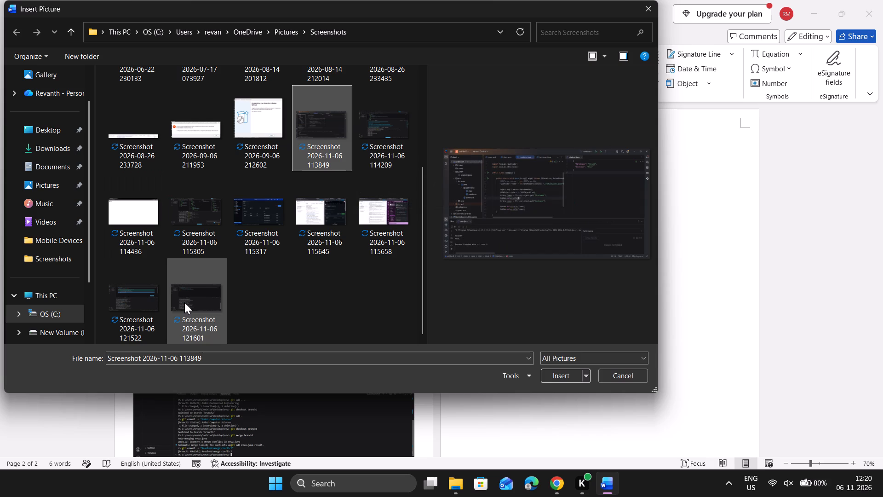
pyautogui.press('Right')
pyautogui.press('Left')
pyautogui.press('Return')
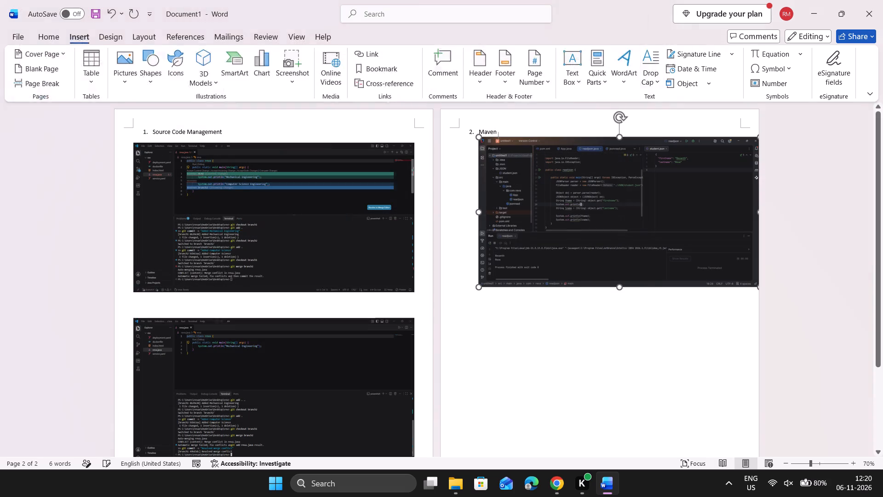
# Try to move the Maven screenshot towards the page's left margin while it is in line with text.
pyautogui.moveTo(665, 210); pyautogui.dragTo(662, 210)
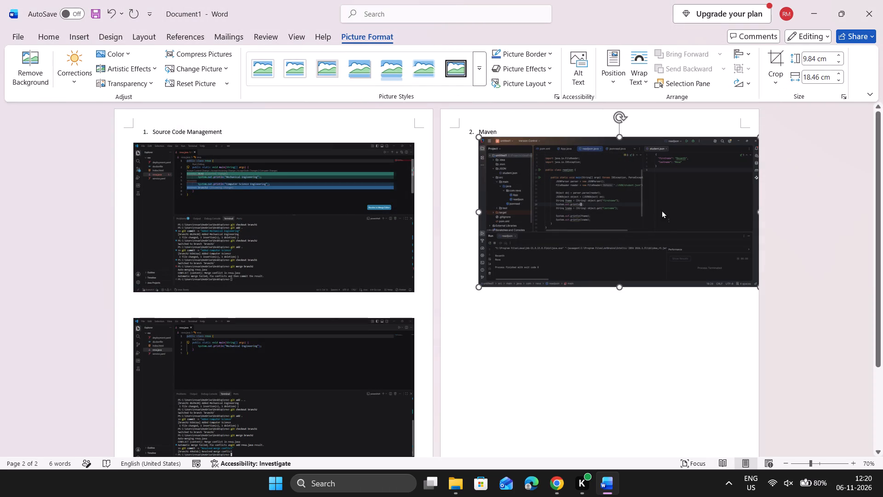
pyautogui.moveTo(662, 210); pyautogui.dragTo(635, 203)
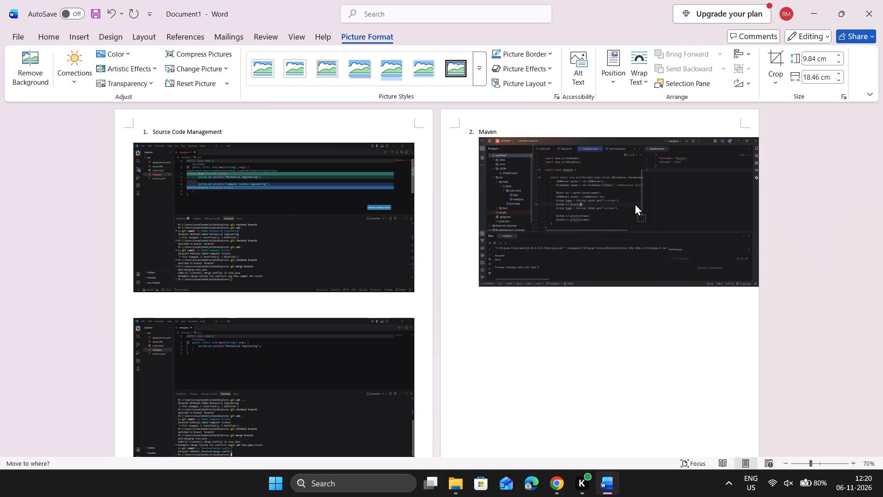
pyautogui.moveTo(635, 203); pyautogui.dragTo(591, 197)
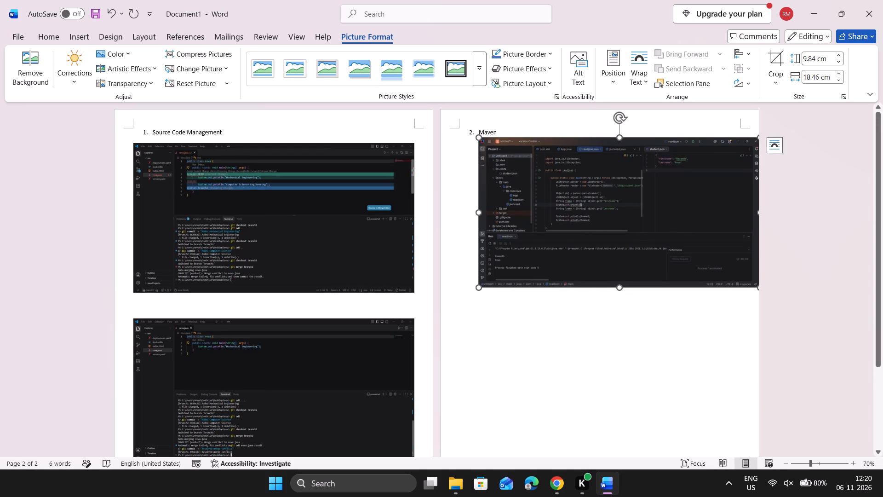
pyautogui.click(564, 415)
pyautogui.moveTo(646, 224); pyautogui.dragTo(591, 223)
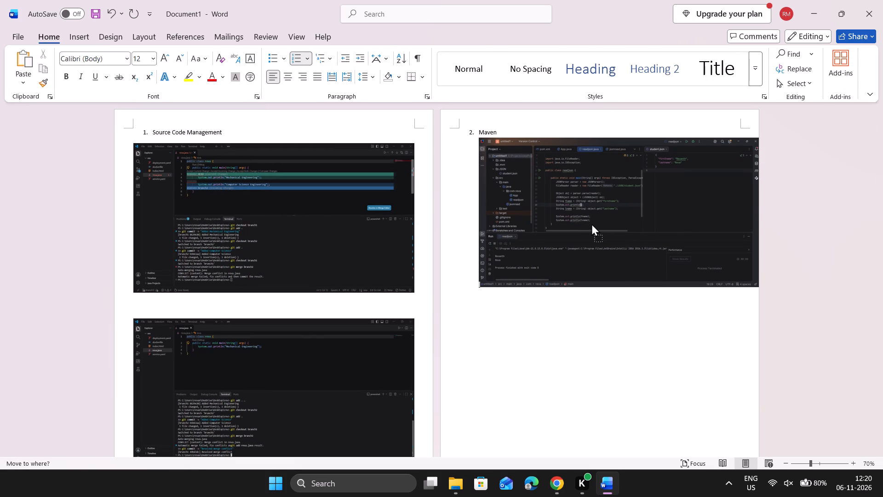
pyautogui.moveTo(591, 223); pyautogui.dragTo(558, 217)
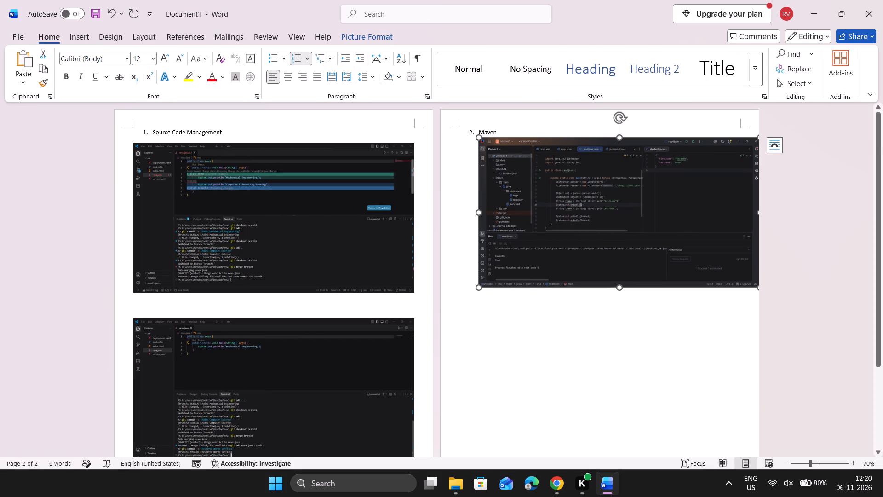
# Set the Maven screenshot's text wrapping to Tight and centre it on the page just below the Maven heading.
pyautogui.click(778, 145)
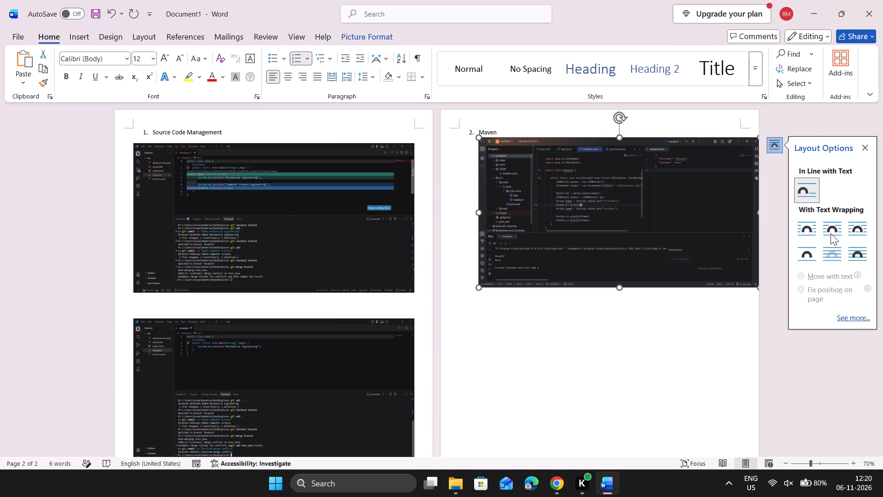
pyautogui.click(831, 232)
pyautogui.moveTo(688, 217); pyautogui.dragTo(650, 222)
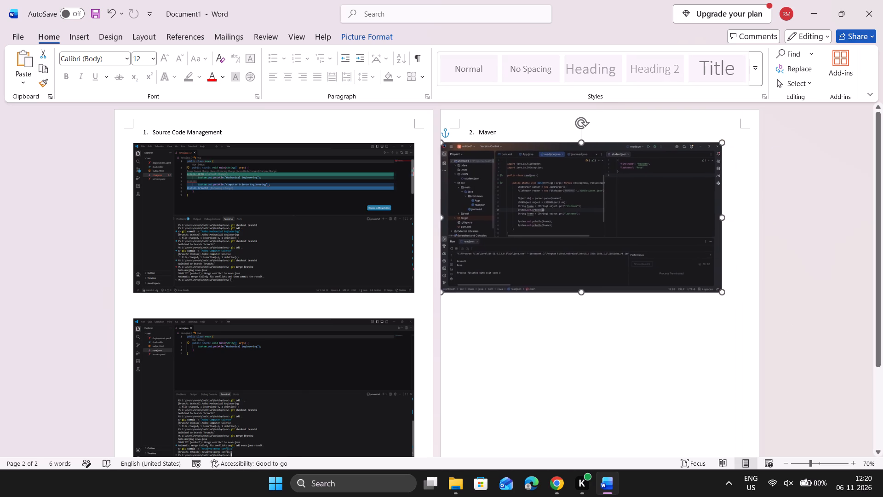
pyautogui.moveTo(650, 222); pyautogui.dragTo(674, 227)
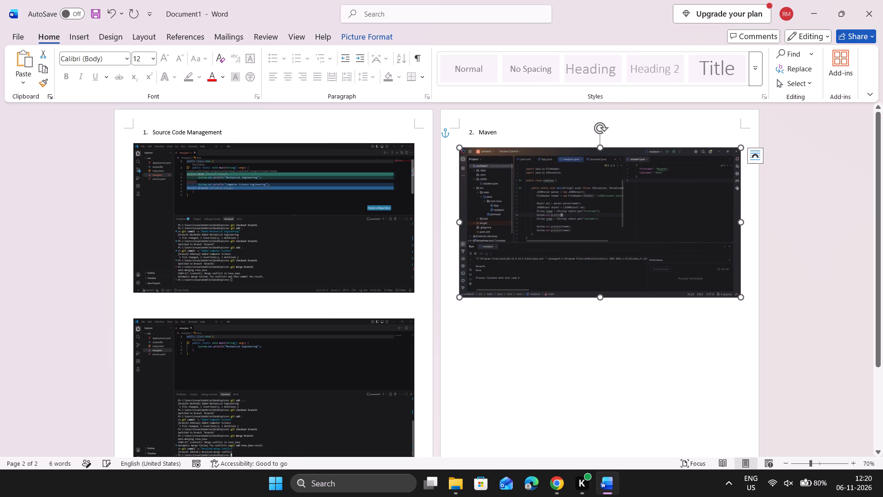
# Add the numbered heading "3. Docker Containerization" below the Maven screenshot, followed by an empty unnumbered line.
pyautogui.click(528, 384)
pyautogui.scroll(-1, 593, 356)
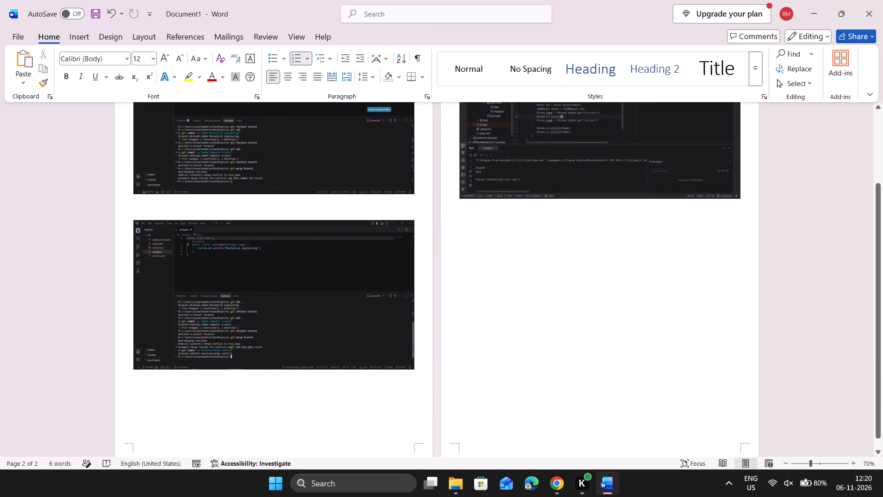
pyautogui.click(506, 221)
pyautogui.click(506, 221)
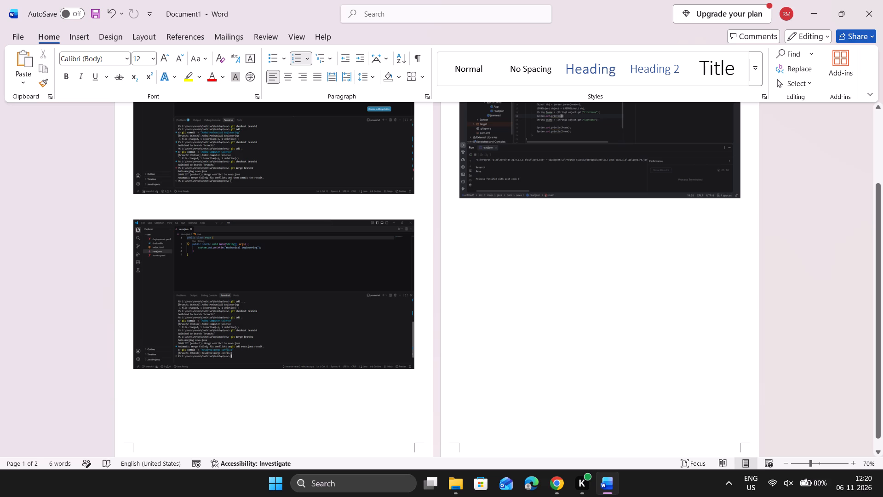
pyautogui.press('Return')
pyautogui.press('Return')
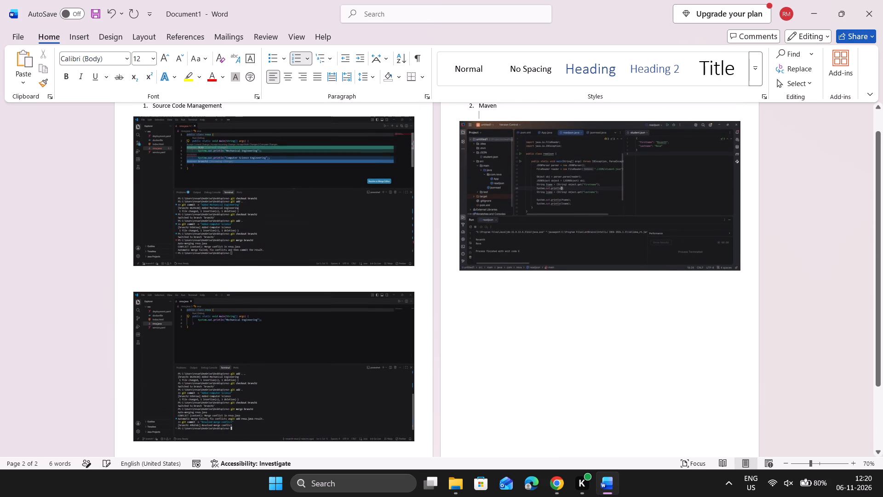
pyautogui.press('Return')
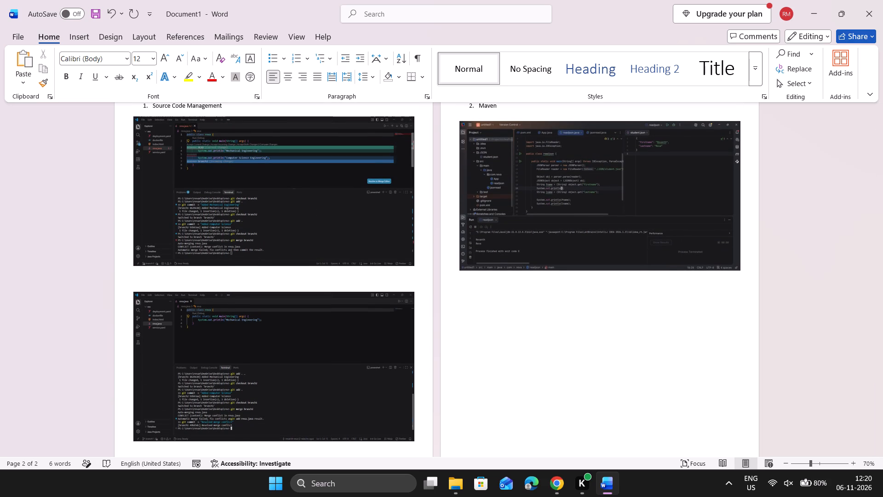
pyautogui.press('3')
pyautogui.write('.')
pyautogui.press('space')
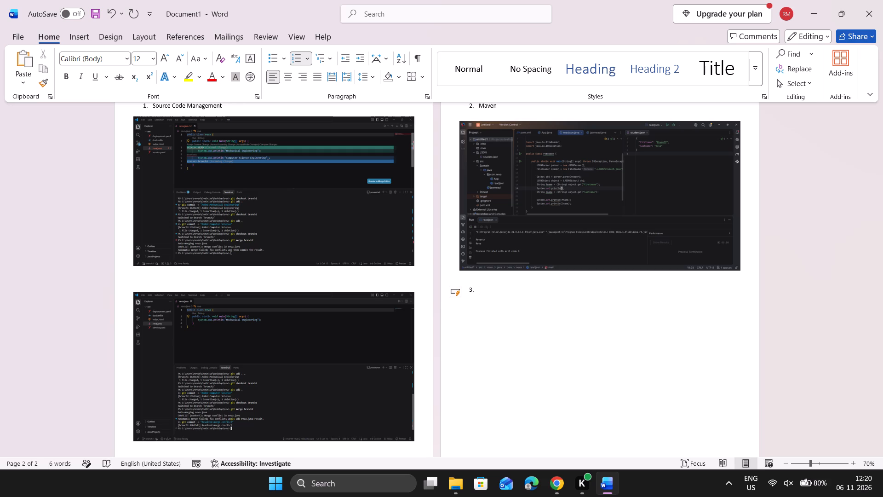
pyautogui.write('Docker Cont')
pyautogui.write('ainerization')
pyautogui.press('Return')
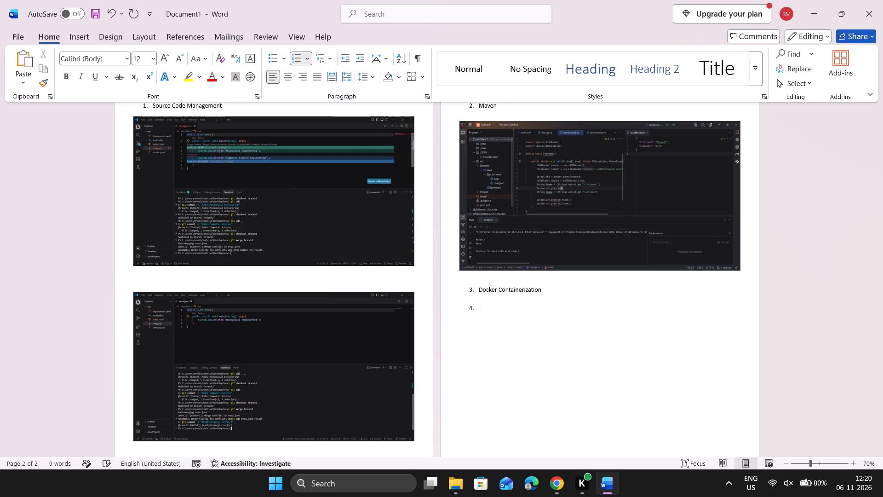
pyautogui.press('BackSpace')
pyautogui.click(86, 37)
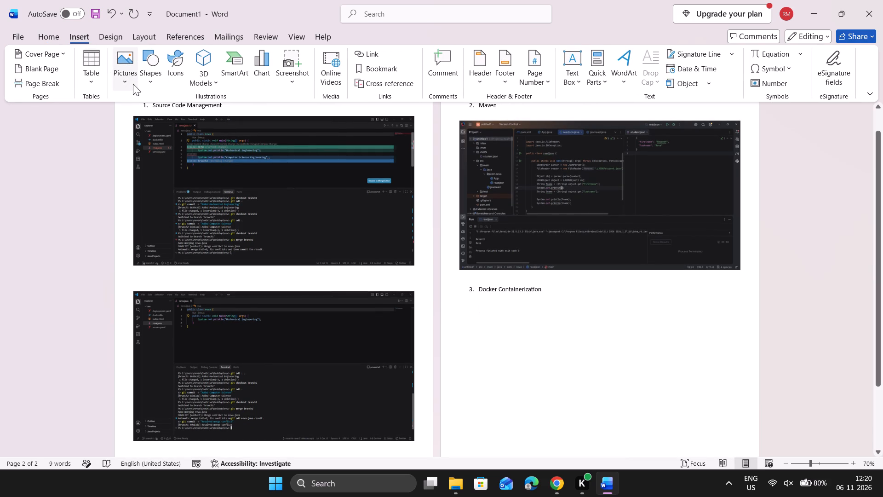
pyautogui.click(132, 83)
pyautogui.click(146, 120)
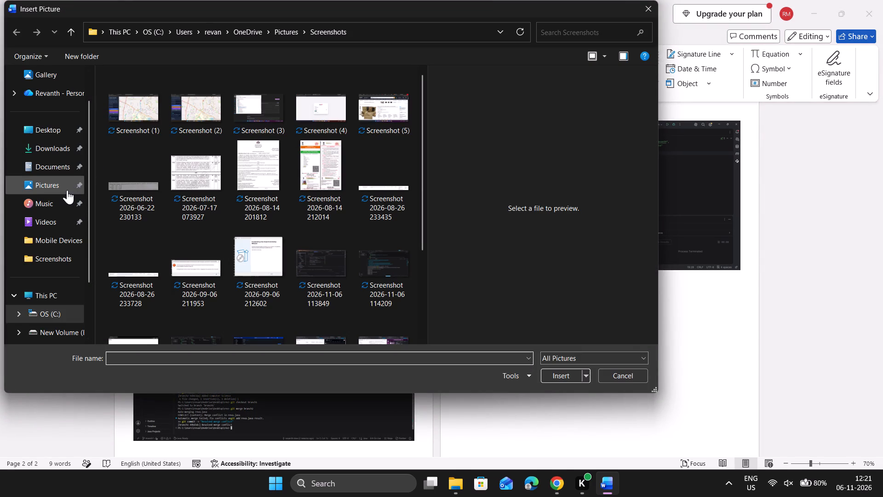
pyautogui.click(323, 254)
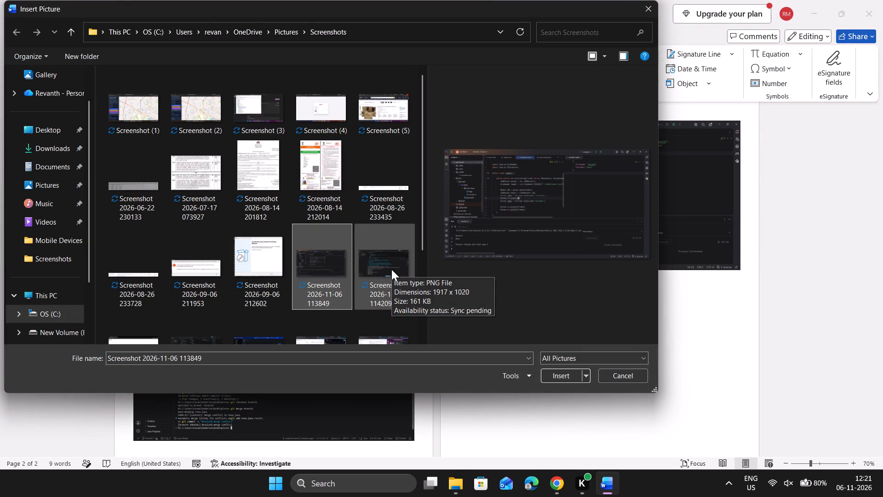
pyautogui.press('Right')
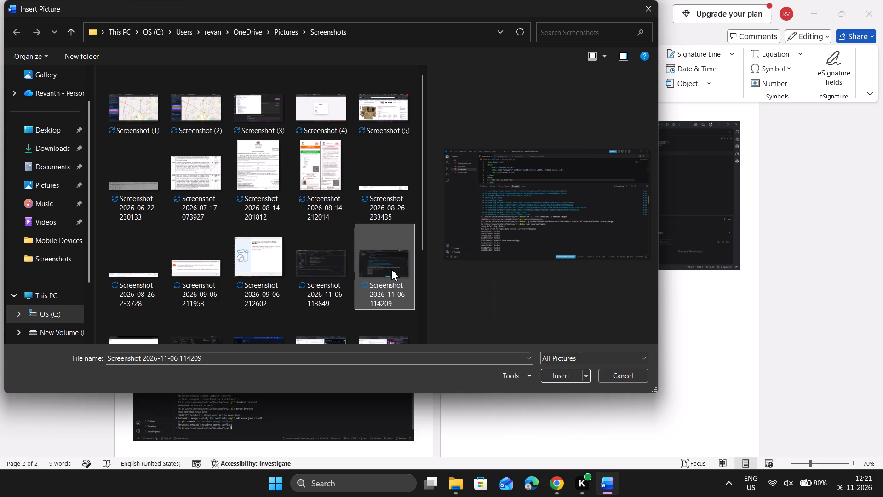
pyautogui.hotkey('shift', 'Right')
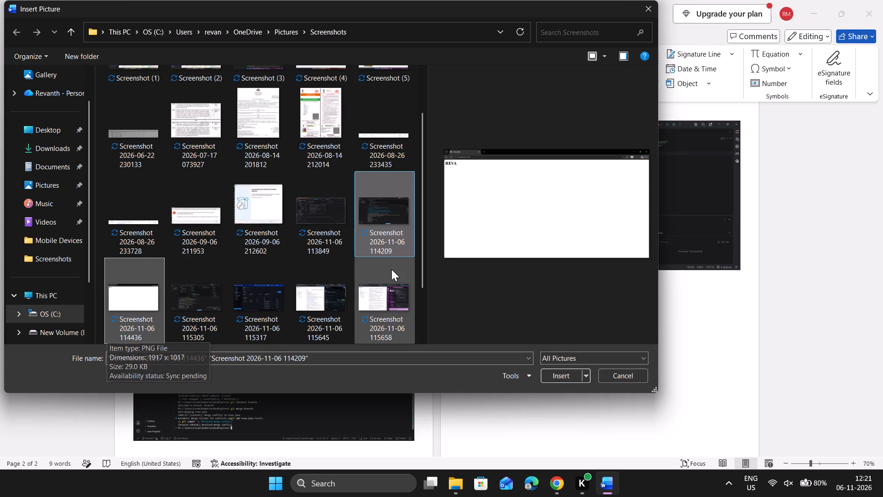
pyautogui.click(573, 371)
# Move the Docker terminal screenshot up under the Docker Containerization heading, set its text wrapping to Tight, and centre it on page 2.
pyautogui.scroll(1, 479, 260)
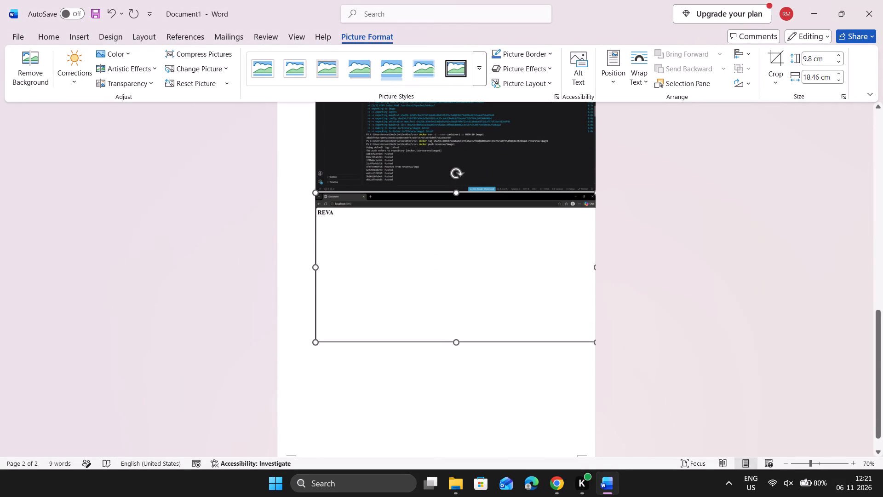
pyautogui.scroll(4, 479, 260)
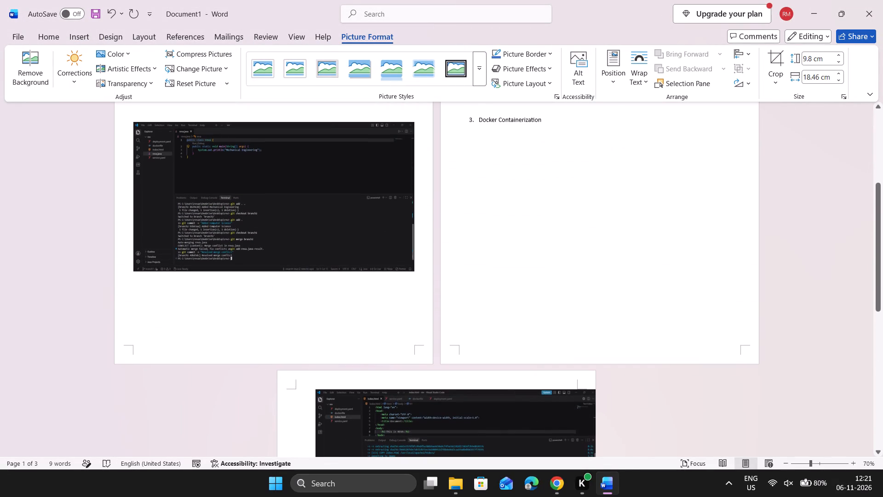
pyautogui.scroll(-1, 479, 260)
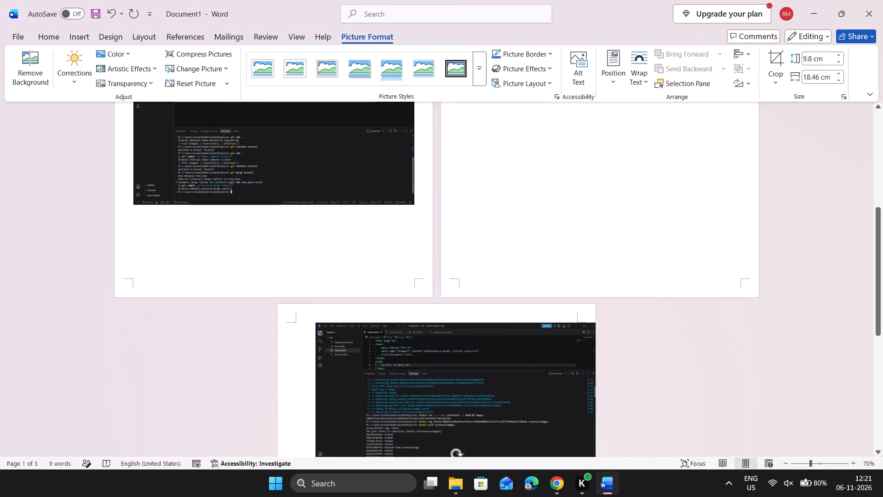
pyautogui.moveTo(443, 403); pyautogui.dragTo(550, 181)
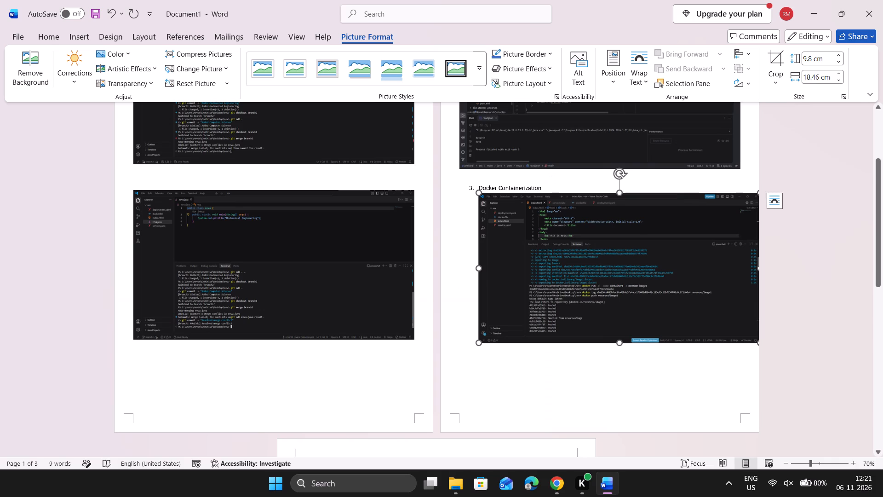
pyautogui.click(774, 203)
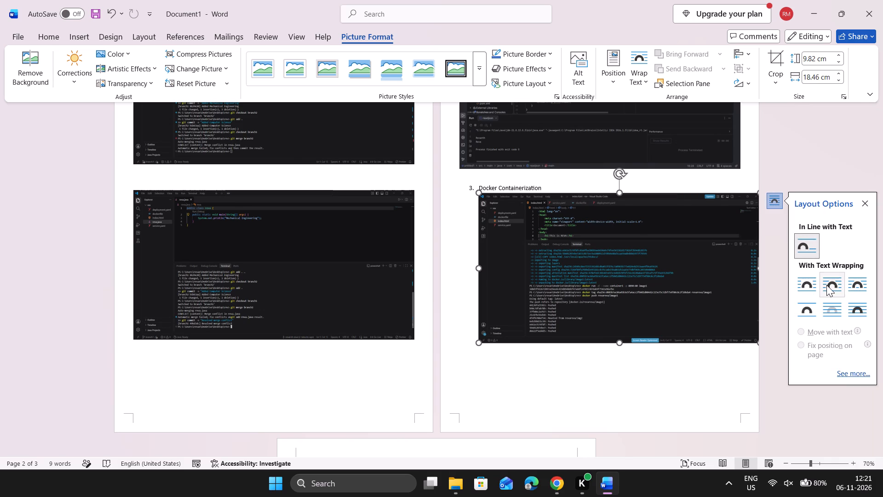
pyautogui.click(826, 284)
pyautogui.moveTo(656, 267); pyautogui.dragTo(637, 273)
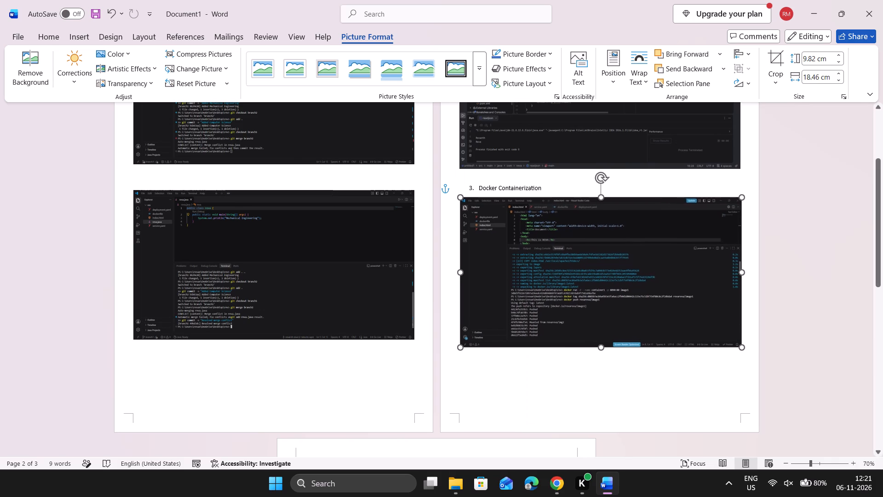
pyautogui.moveTo(637, 273); pyautogui.dragTo(641, 274)
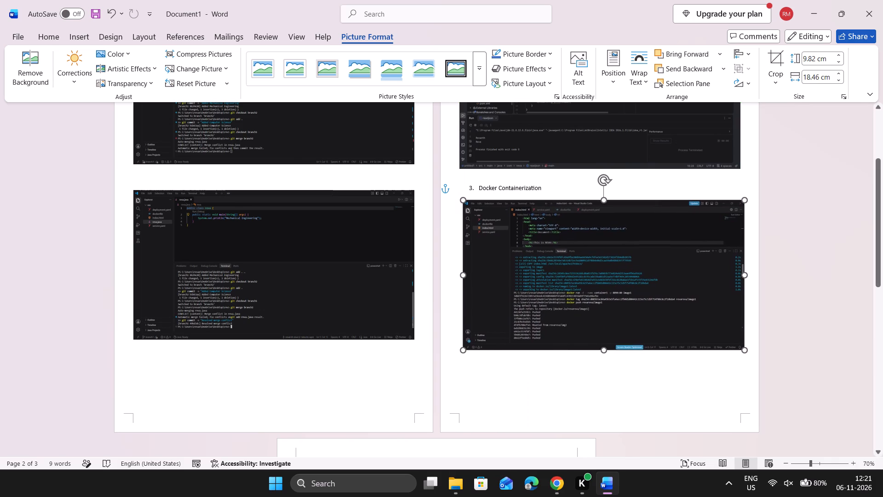
pyautogui.moveTo(641, 274); pyautogui.dragTo(637, 277)
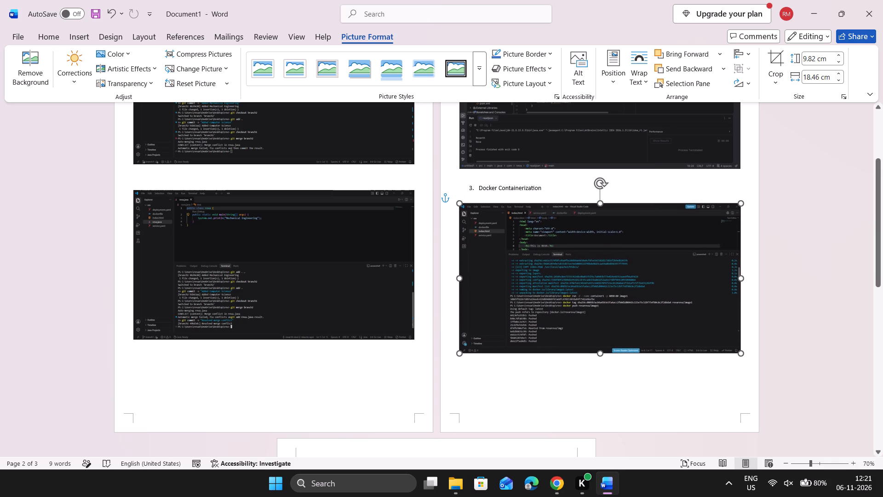
pyautogui.moveTo(637, 277); pyautogui.dragTo(631, 278)
# Set the text wrapping of the REVA browser screenshot to Tight.
pyautogui.scroll(-4, 765, 387)
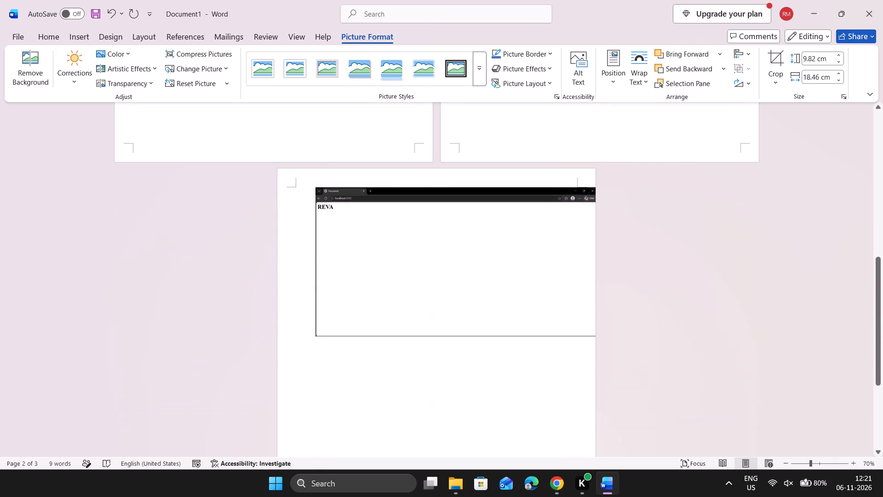
pyautogui.click(483, 289)
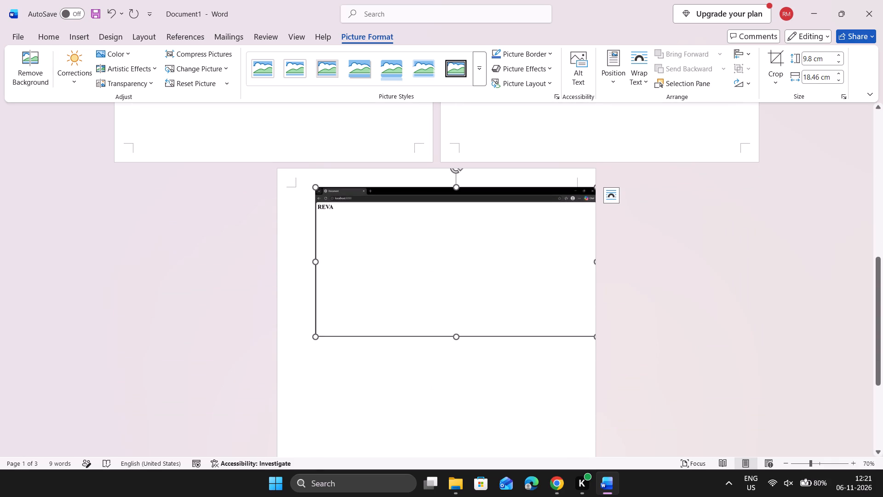
pyautogui.click(615, 196)
pyautogui.click(667, 273)
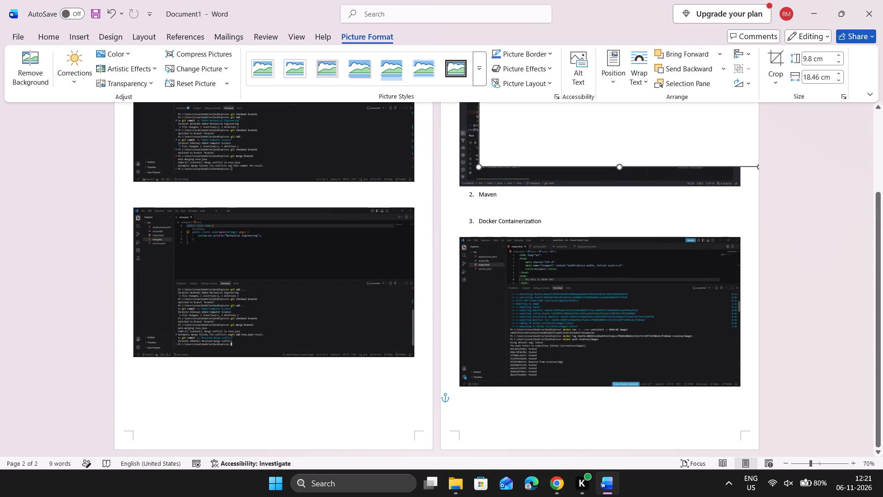
# Insert a blank page from the empty line below the Docker terminal screenshot on page 2.
pyautogui.scroll(-6, 597, 126)
pyautogui.click(80, 36)
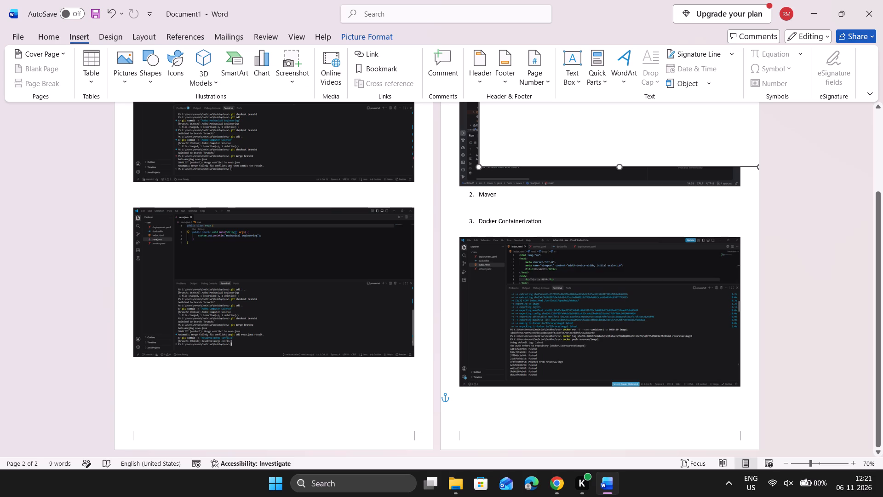
pyautogui.click(518, 411)
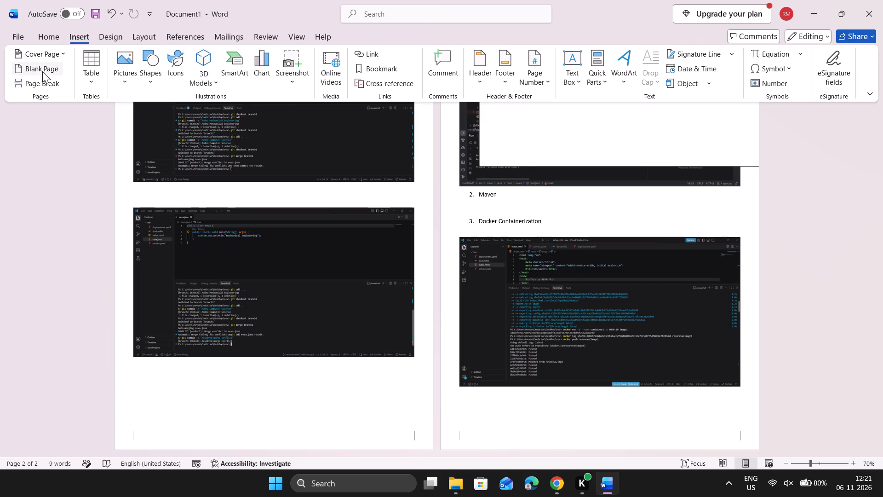
pyautogui.click(42, 71)
# Move the REVA browser screenshot so it is centred between the margins at the top of page 3.
pyautogui.tripleClick(461, 383)
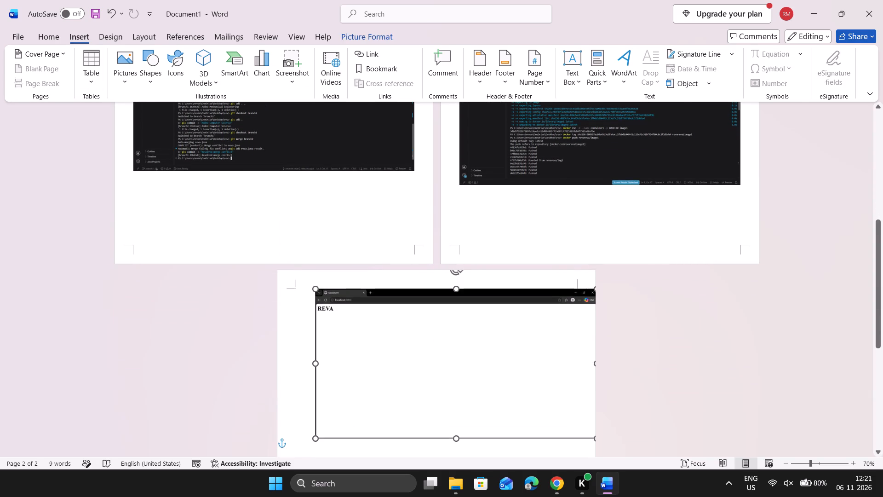
pyautogui.moveTo(461, 383); pyautogui.dragTo(436, 383)
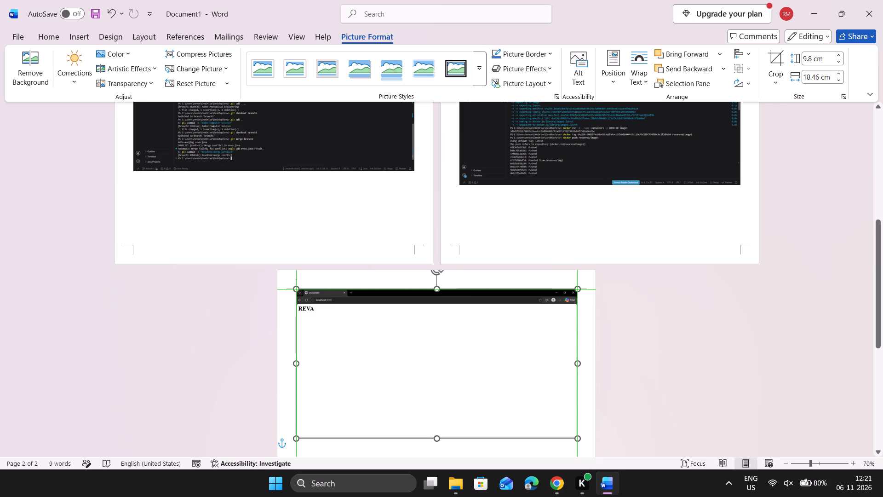
pyautogui.moveTo(436, 383); pyautogui.dragTo(440, 383)
# Remove the list indent from the line below the REVA screenshot, enter a period there, and add two new paragraphs after it.
pyautogui.click(673, 412)
pyautogui.scroll(-1, 673, 412)
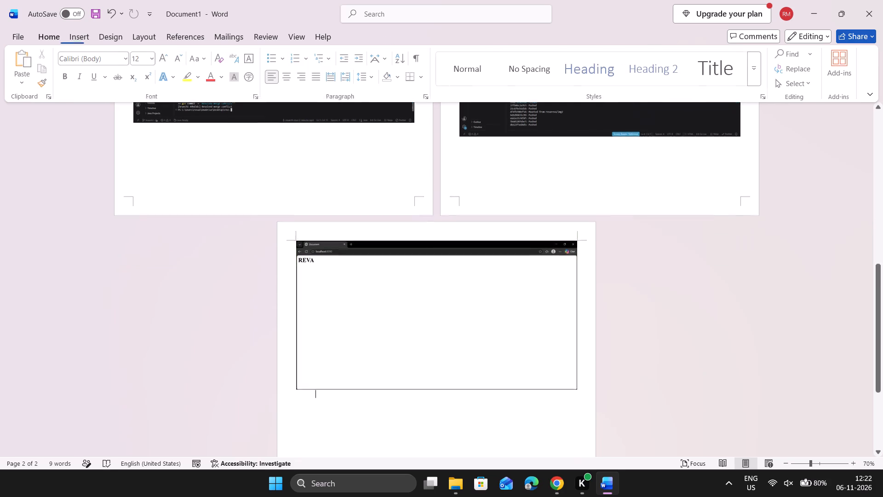
pyautogui.scroll(-1, 673, 412)
pyautogui.press('Return')
pyautogui.press('Return')
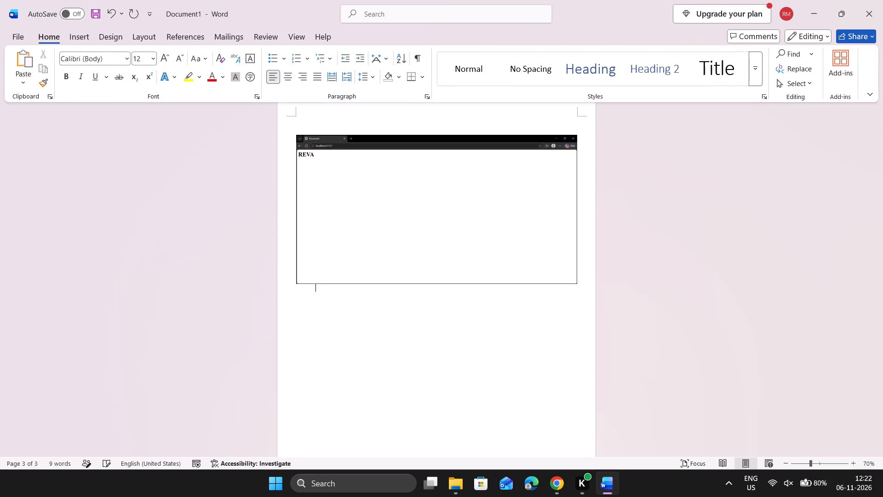
pyautogui.press('Up')
pyautogui.press('Down')
pyautogui.press('Down')
pyautogui.press('BackSpace')
pyautogui.press('BackSpace')
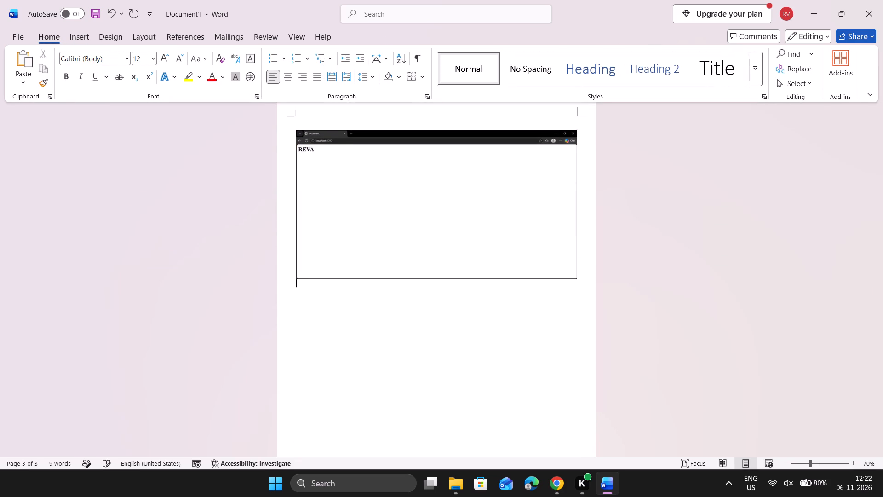
pyautogui.press('BackSpace')
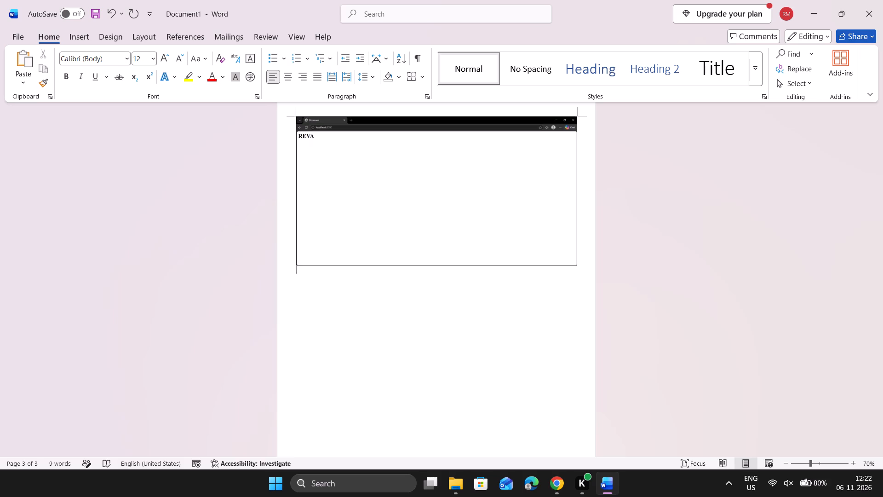
pyautogui.press('.')
pyautogui.press('Return')
pyautogui.press('Return')
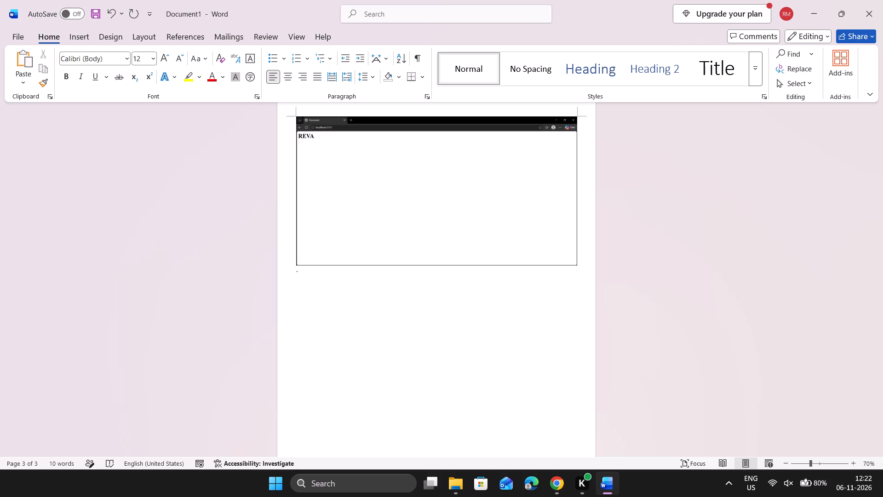
# Add the numbered heading "4. Docker Kubernetes" below the REVA screenshot, followed by an unnumbered indented line.
pyautogui.press('Up')
pyautogui.press('Down')
pyautogui.press('4')
pyautogui.press('.')
pyautogui.press('Return')
pyautogui.press('BackSpace')
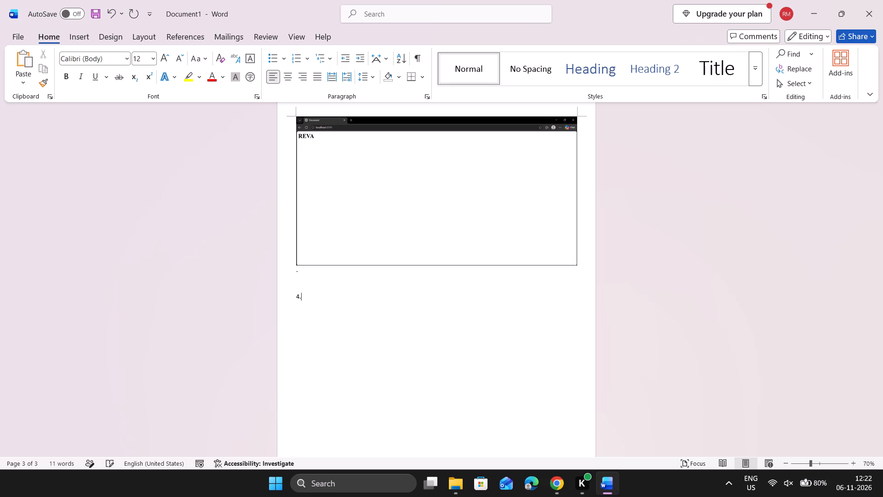
pyautogui.press('space')
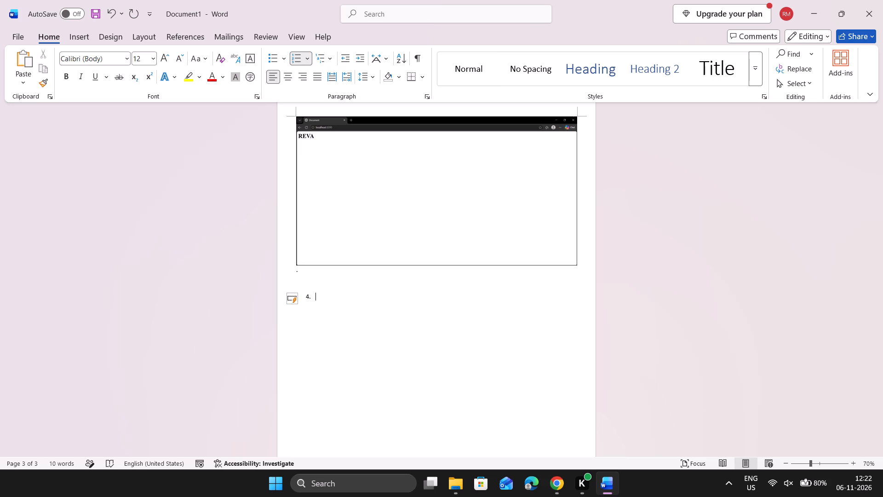
pyautogui.write('Docker')
pyautogui.press('space')
pyautogui.write('Kubernetes')
pyautogui.press('Return')
pyautogui.press('BackSpace')
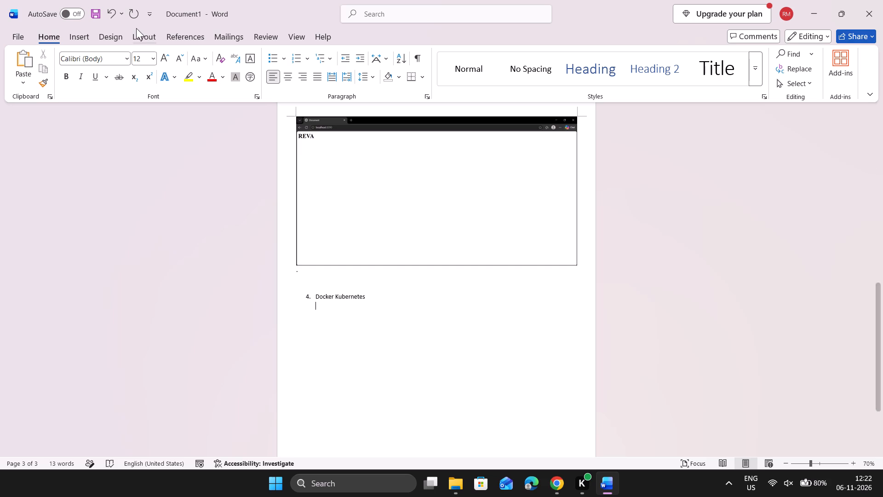
pyautogui.click(83, 32)
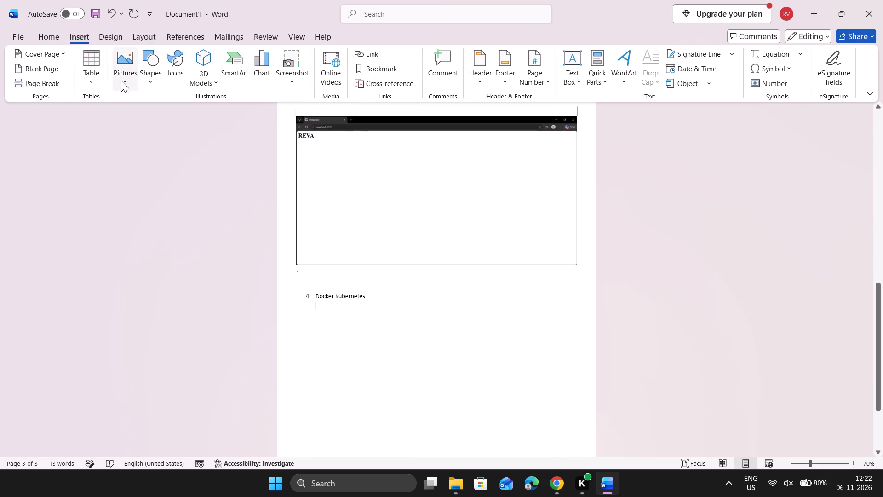
pyautogui.click(121, 81)
pyautogui.click(162, 115)
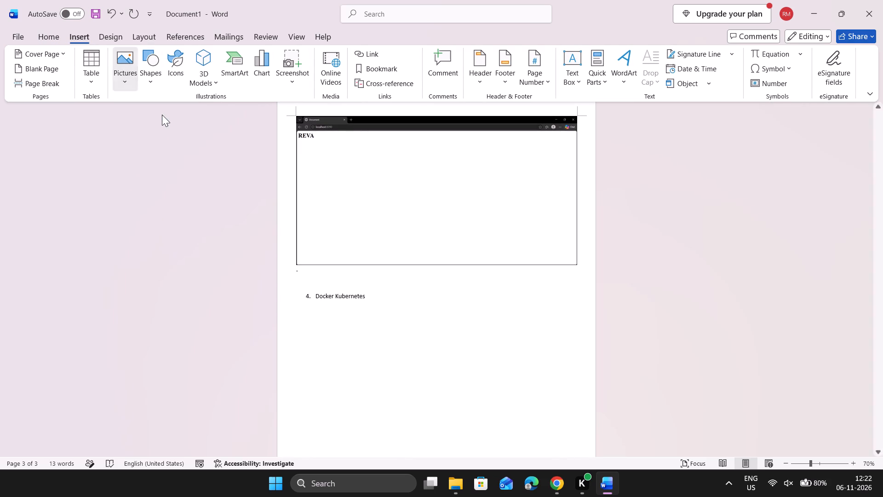
pyautogui.scroll(-3, 247, 209)
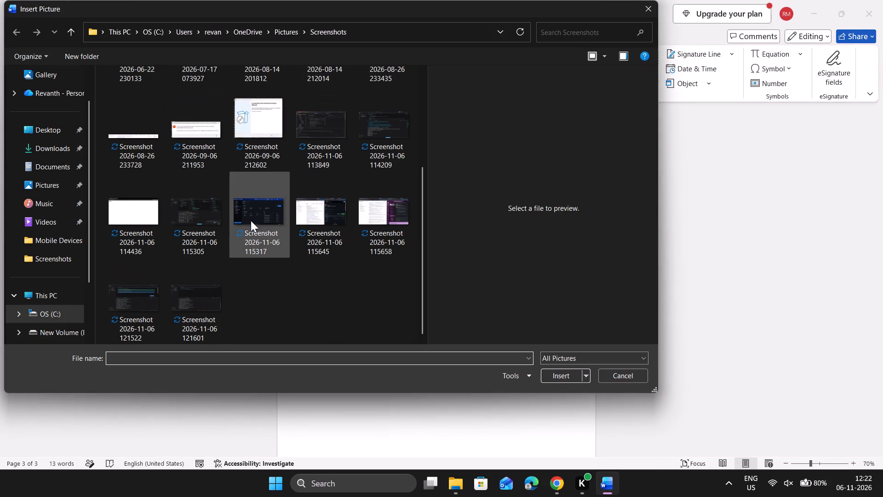
pyautogui.click(251, 220)
pyautogui.click(209, 223)
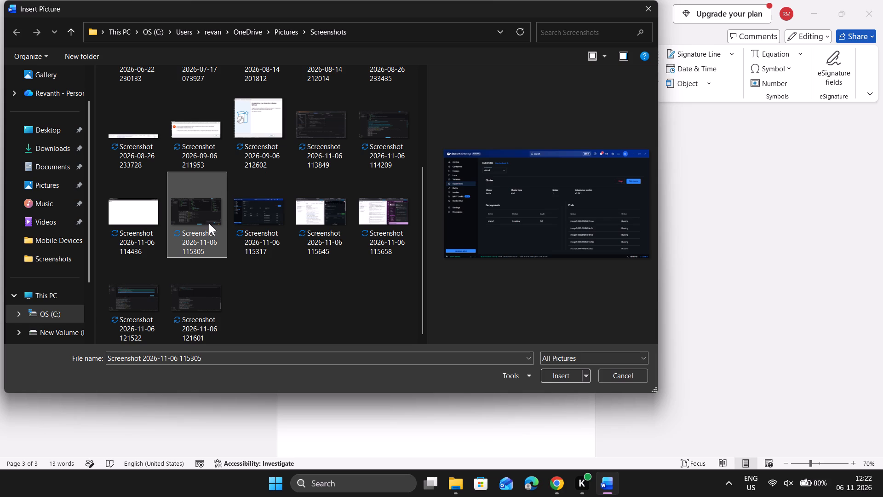
pyautogui.click(266, 228)
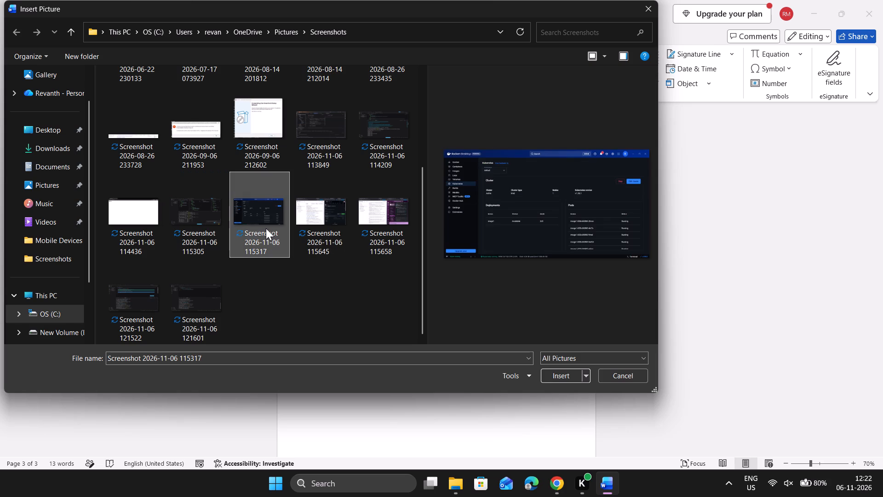
pyautogui.hotkey('shift', 'Right')
pyautogui.hotkey('shift', 'Right')
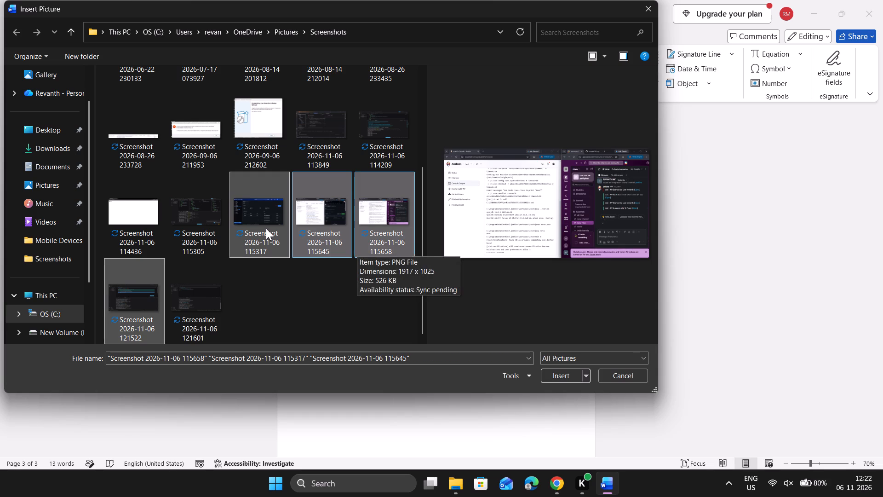
pyautogui.hotkey('shift', 'Right')
pyautogui.hotkey('shift', 'Left')
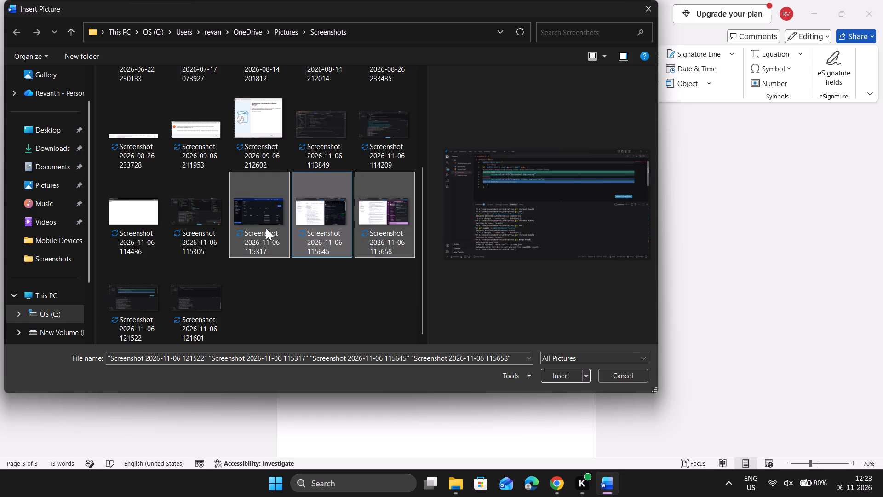
pyautogui.press('Return')
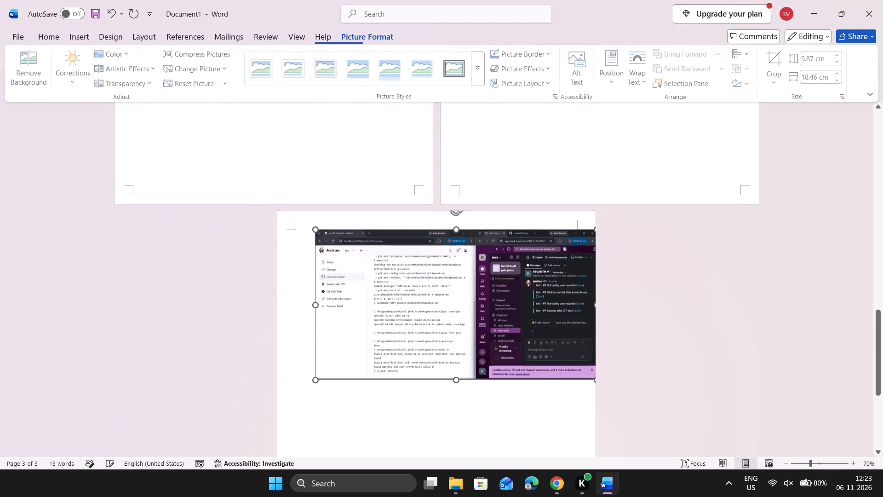
# Set the text wrapping of the Docker Desktop Kubernetes screenshot to Tight.
pyautogui.scroll(7, 266, 228)
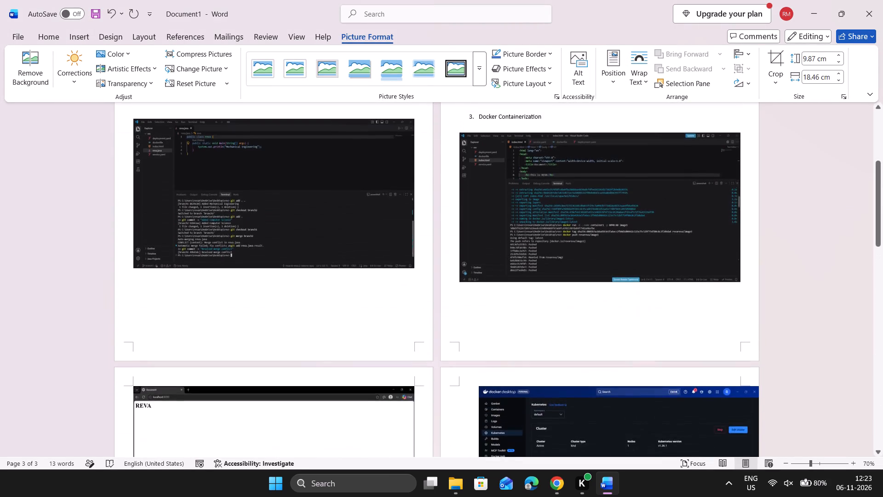
pyautogui.scroll(-3, 266, 228)
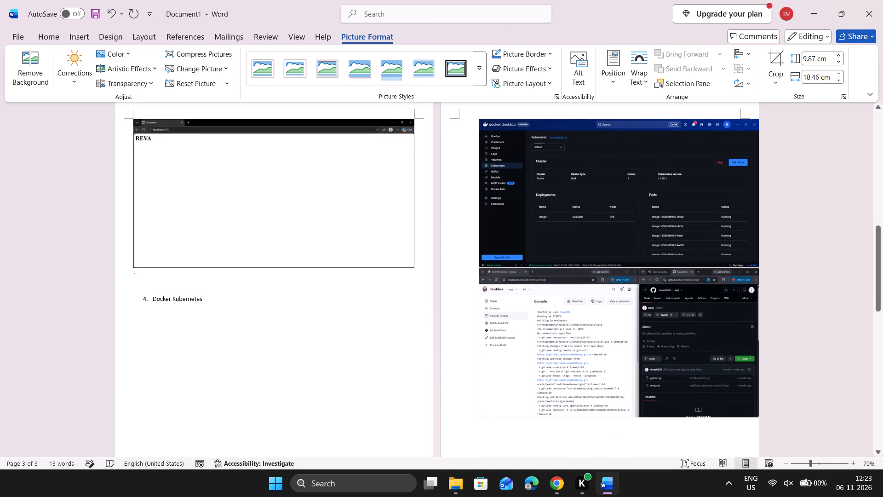
pyautogui.click(623, 193)
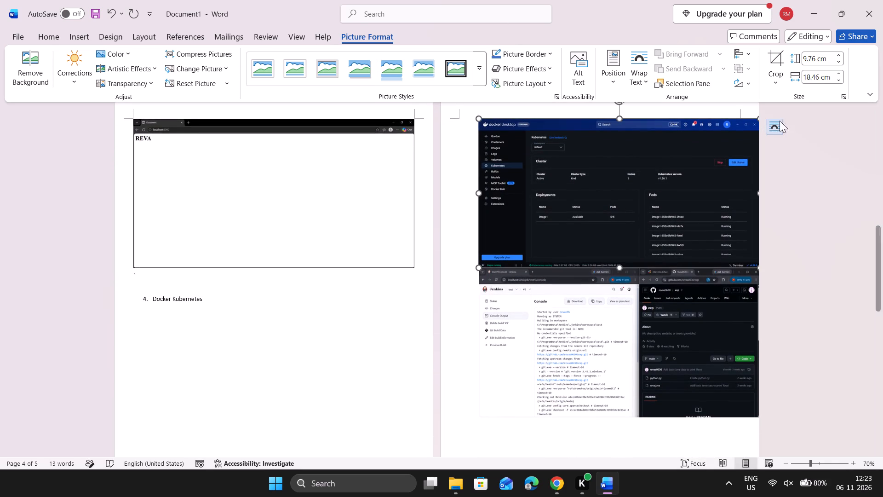
pyautogui.click(778, 124)
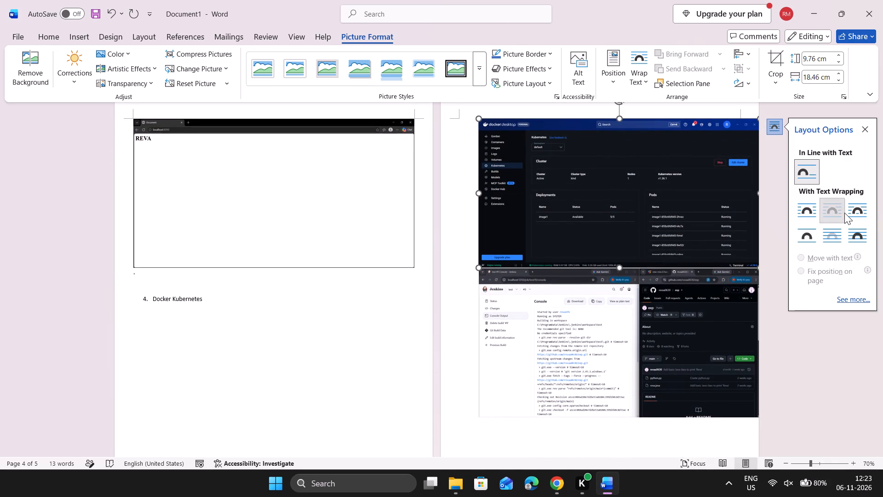
pyautogui.click(844, 213)
# Move the Docker Desktop screenshot below the Docker Kubernetes heading on page 3, centred between the margins.
pyautogui.moveTo(553, 183); pyautogui.dragTo(322, 302)
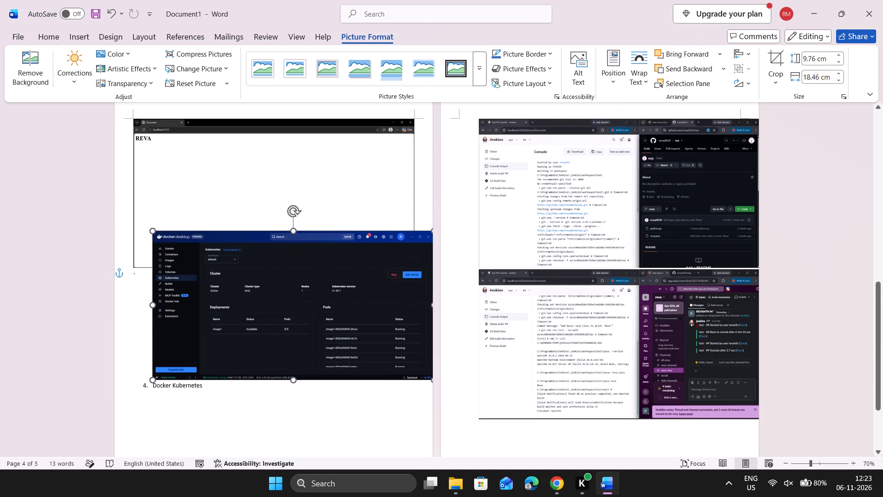
pyautogui.moveTo(322, 302); pyautogui.dragTo(233, 376)
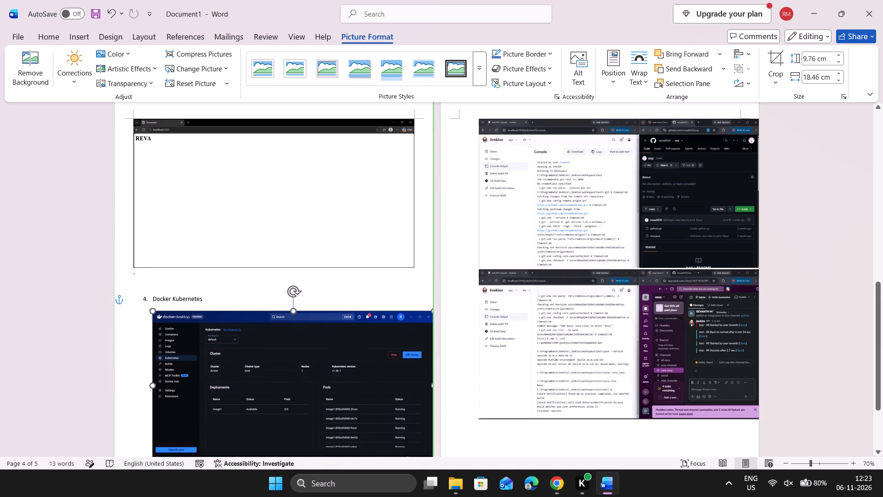
pyautogui.moveTo(233, 376); pyautogui.dragTo(234, 376)
pyautogui.scroll(-1, 234, 376)
pyautogui.moveTo(293, 321); pyautogui.dragTo(245, 324)
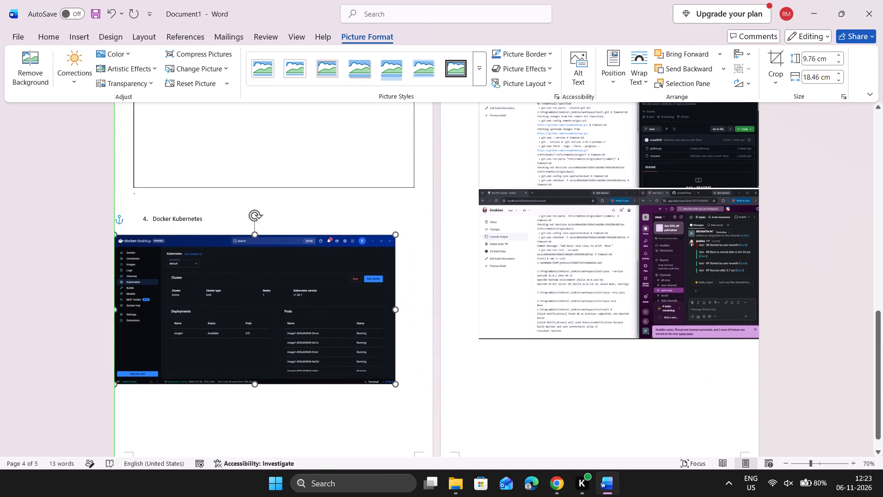
pyautogui.moveTo(245, 324); pyautogui.dragTo(276, 330)
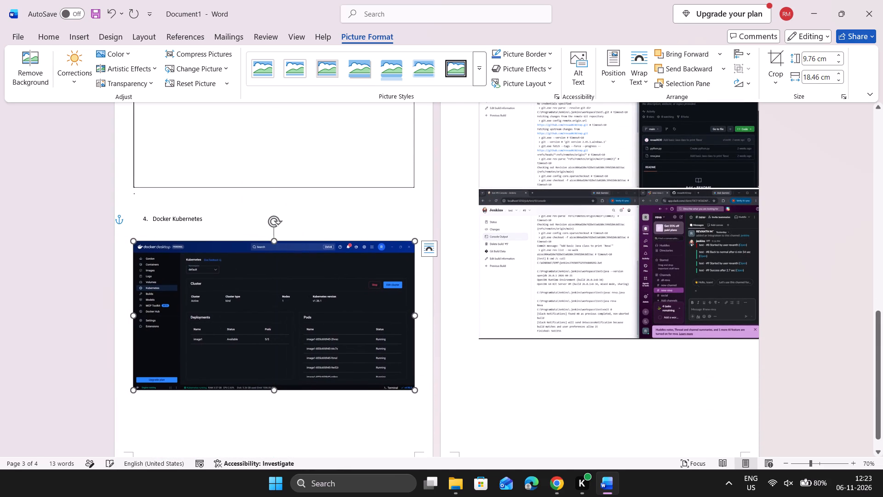
# Set the text wrapping of both Jenkins console screenshots on page 4 to Tight.
pyautogui.scroll(-1, 498, 330)
pyautogui.scroll(4, 498, 330)
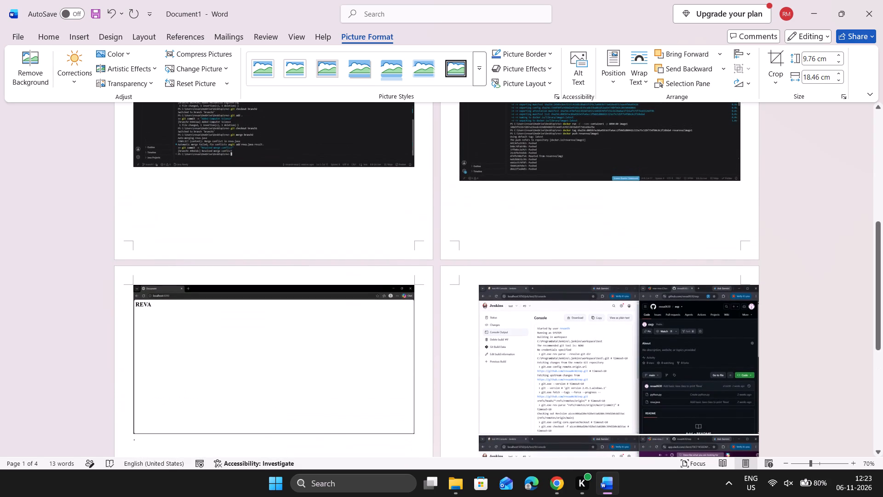
pyautogui.scroll(-2, 498, 330)
pyautogui.click(636, 216)
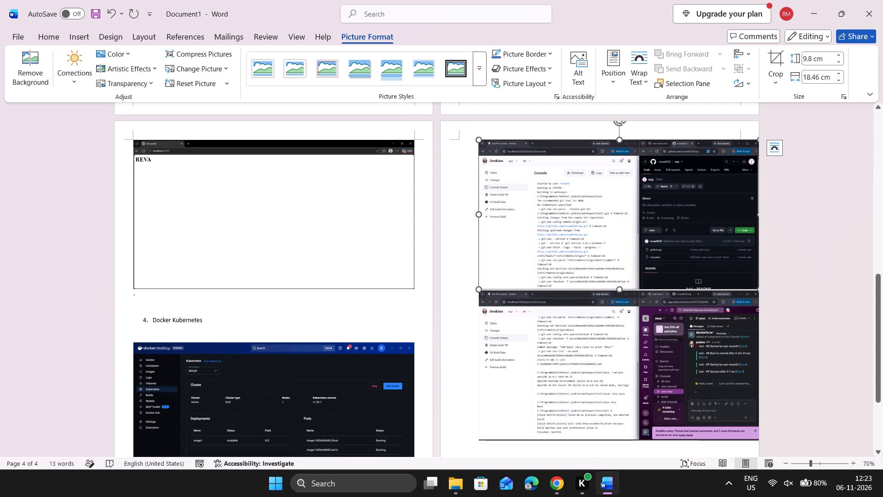
pyautogui.click(778, 145)
pyautogui.click(836, 231)
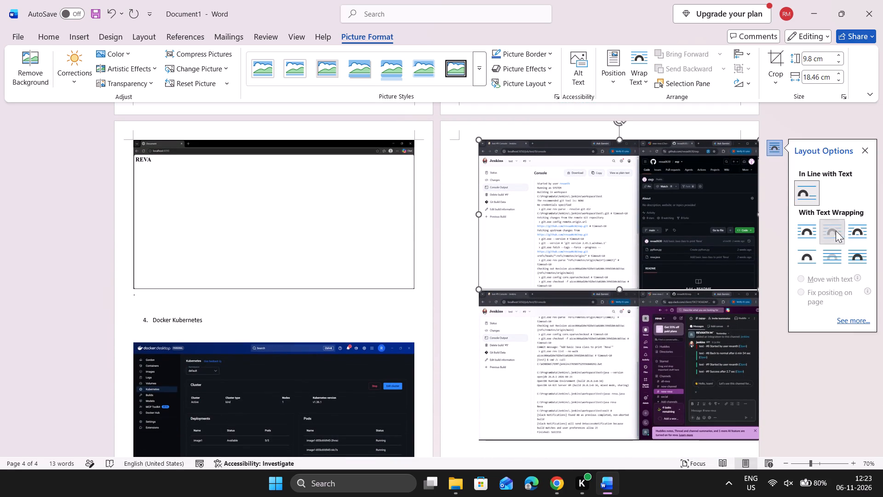
pyautogui.click(682, 332)
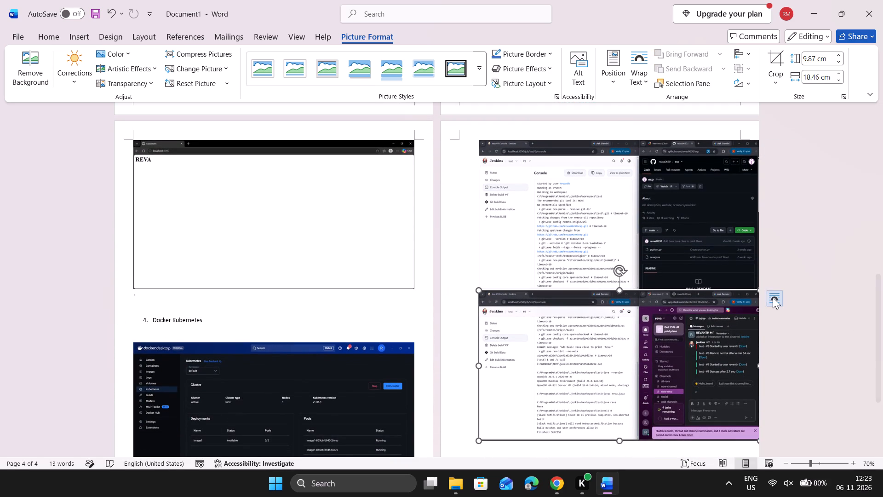
pyautogui.click(773, 297)
pyautogui.click(829, 364)
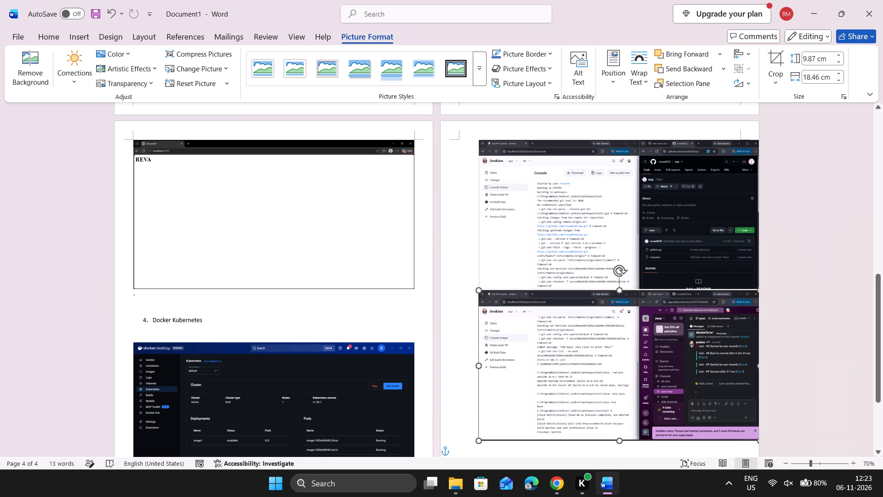
# Centre both Jenkins screenshots between the margins of page 4, leaving a gap between the upper and lower ones.
pyautogui.moveTo(644, 237); pyautogui.dragTo(622, 236)
pyautogui.scroll(-1, 622, 236)
pyautogui.moveTo(624, 248); pyautogui.dragTo(604, 289)
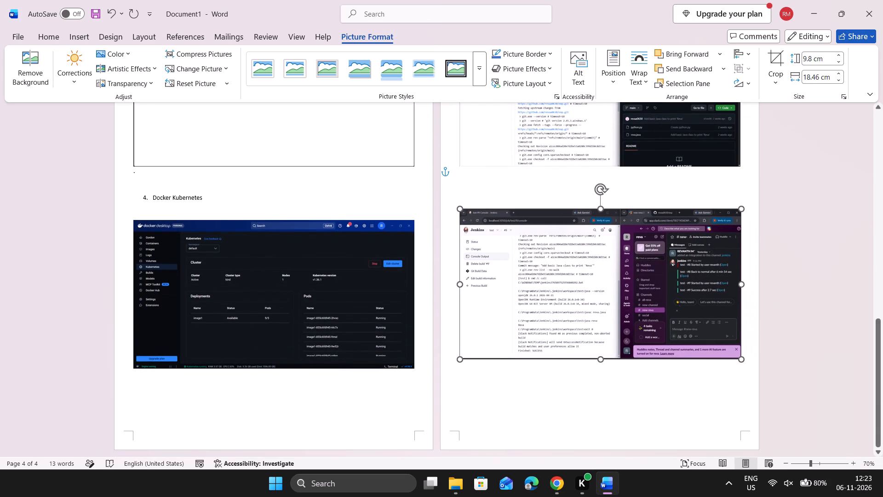
pyautogui.moveTo(604, 289); pyautogui.dragTo(601, 289)
pyautogui.scroll(-1, 782, 326)
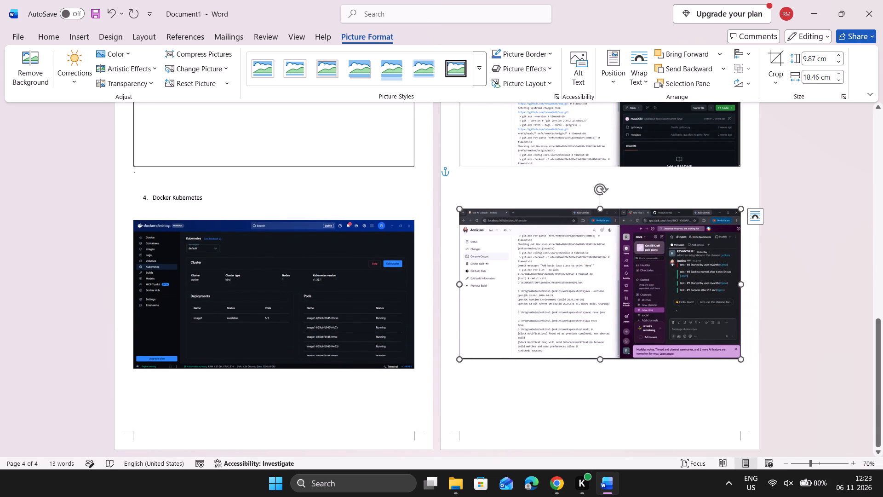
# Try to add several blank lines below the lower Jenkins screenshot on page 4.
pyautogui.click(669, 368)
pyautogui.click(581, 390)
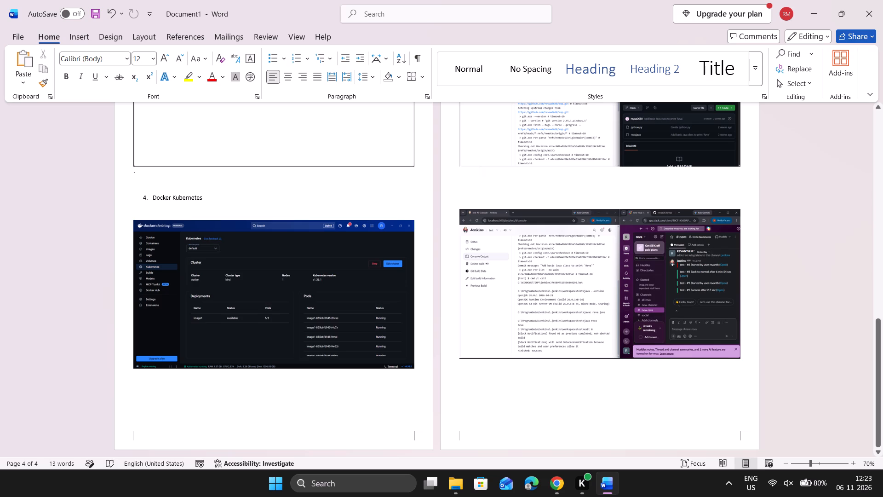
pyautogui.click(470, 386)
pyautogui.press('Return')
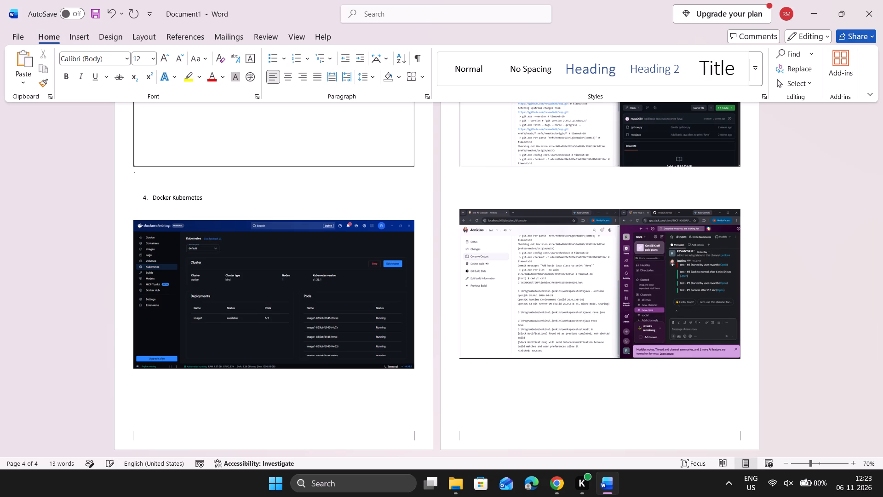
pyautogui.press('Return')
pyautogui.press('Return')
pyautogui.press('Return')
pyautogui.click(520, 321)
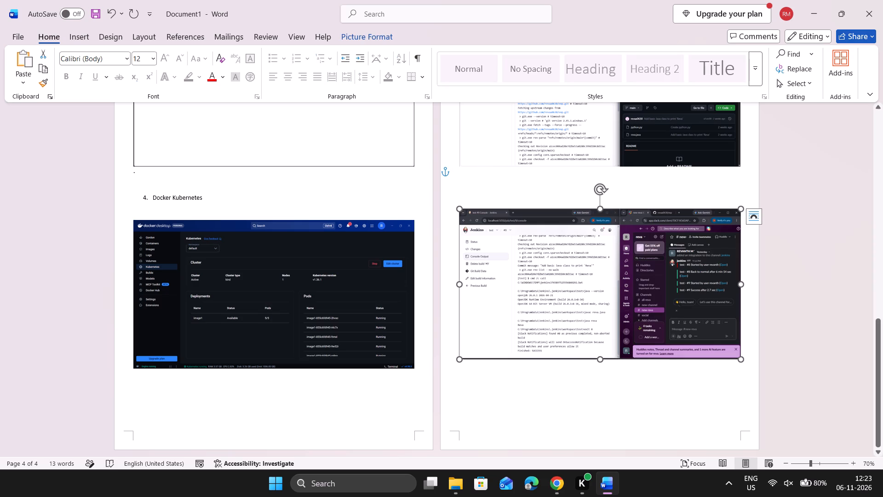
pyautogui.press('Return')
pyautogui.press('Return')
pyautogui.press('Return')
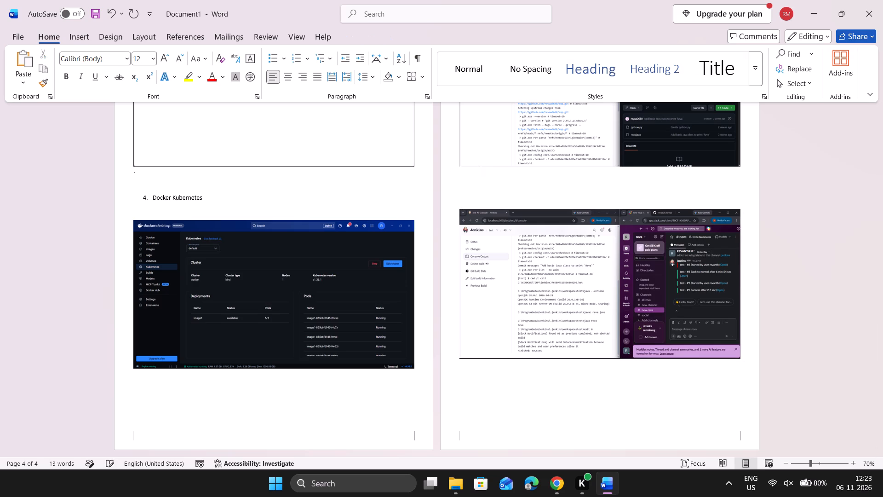
# Insert a blank page at the insertion point on page 4, between the two Jenkins screenshots.
pyautogui.click(747, 343)
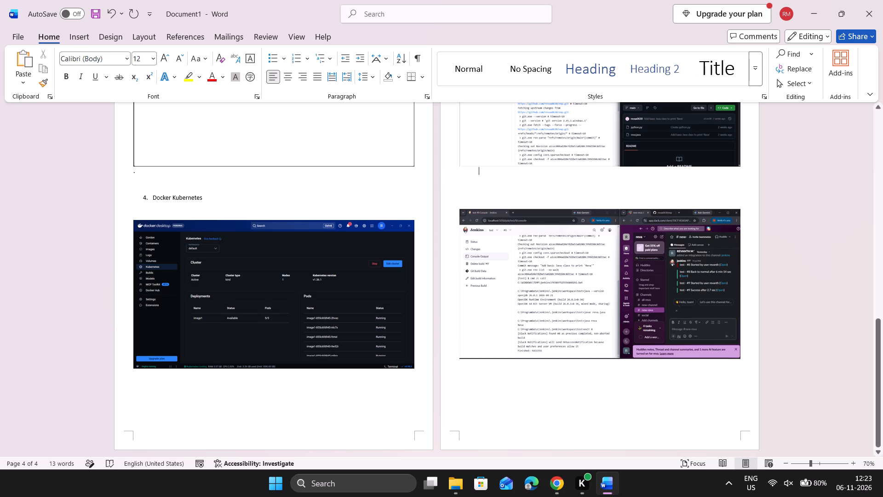
pyautogui.click(747, 343)
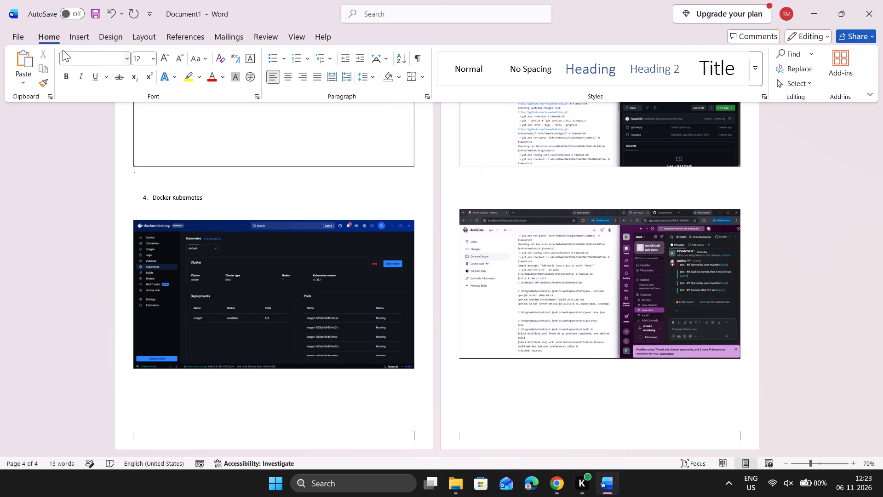
pyautogui.click(73, 36)
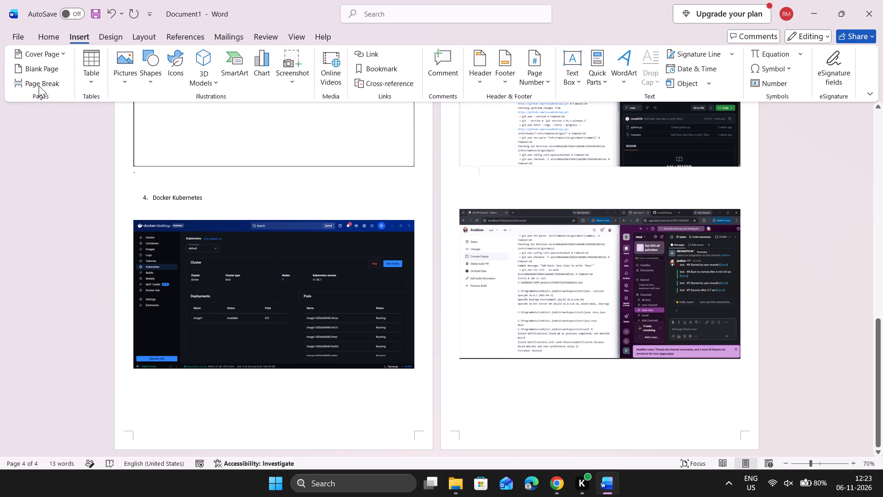
pyautogui.click(40, 69)
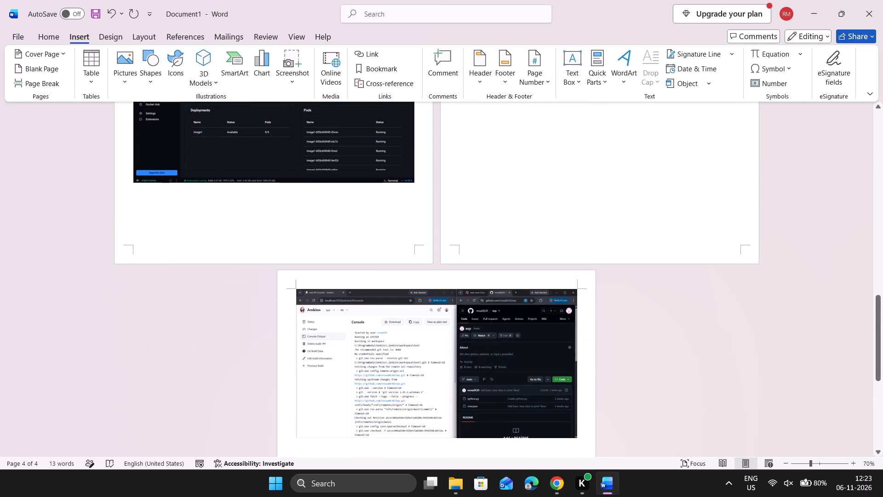
# Move the Jenkins console and GitHub screenshot from page 5 back to the top of page 4, between the margins.
pyautogui.moveTo(444, 347); pyautogui.dragTo(590, 201)
pyautogui.scroll(2, 590, 202)
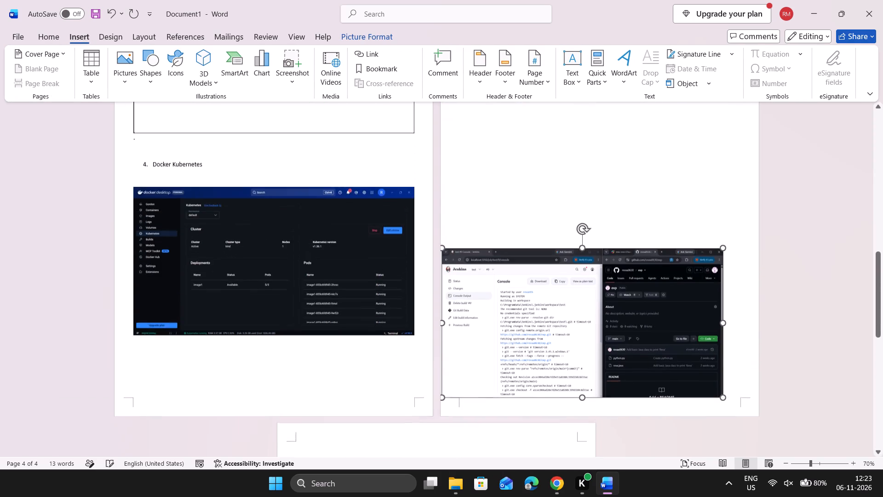
pyautogui.scroll(1, 590, 202)
pyautogui.scroll(3, 605, 298)
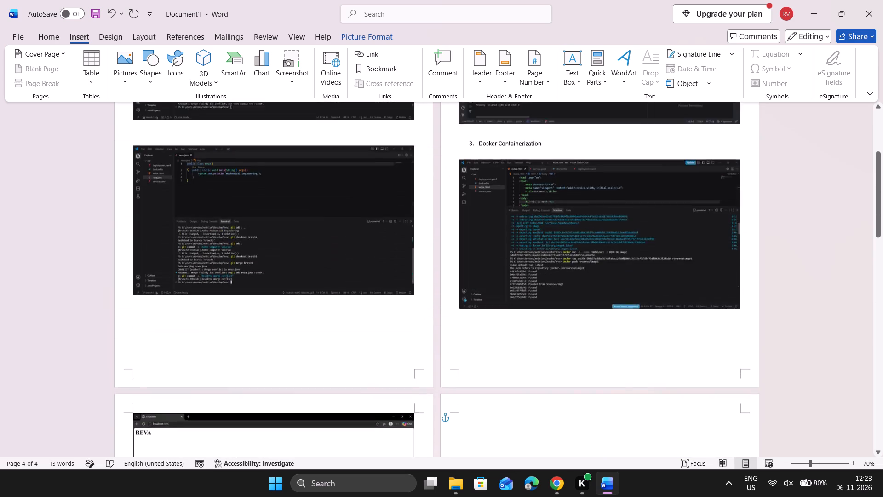
pyautogui.scroll(-10, 605, 298)
pyautogui.scroll(5, 605, 298)
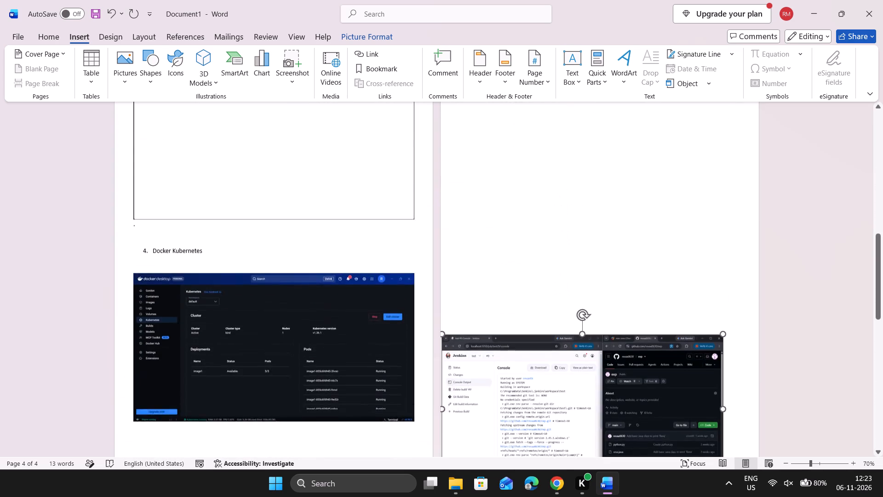
pyautogui.scroll(1, 605, 298)
pyautogui.moveTo(570, 399); pyautogui.dragTo(582, 193)
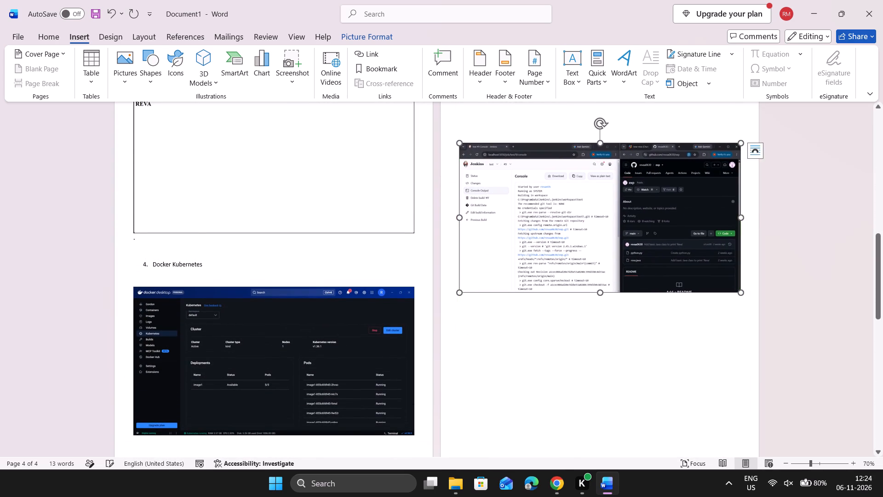
pyautogui.scroll(2, 582, 193)
pyautogui.moveTo(577, 365); pyautogui.dragTo(579, 310)
# Move the Jenkins console and Slack screenshot from page 5 to the lower half of page 4, centred with a gap above.
pyautogui.scroll(-3, 579, 310)
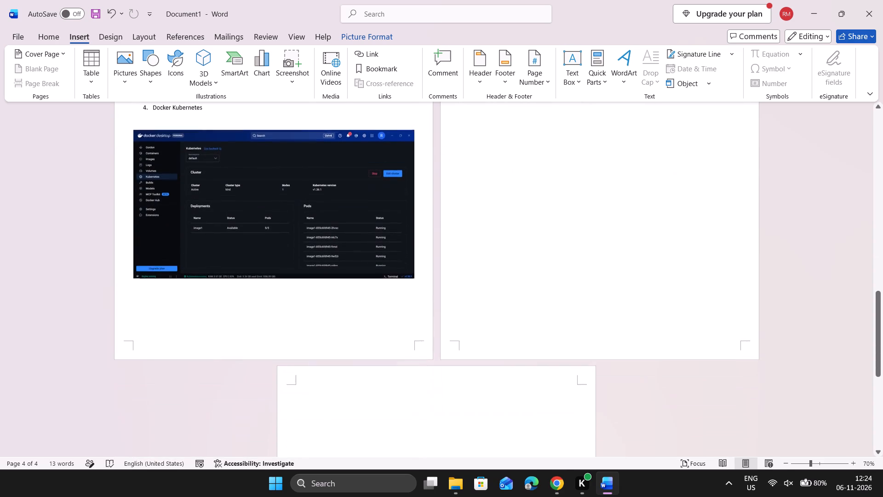
pyautogui.scroll(-1, 579, 310)
pyautogui.scroll(-2, 480, 406)
pyautogui.moveTo(484, 379); pyautogui.dragTo(563, 227)
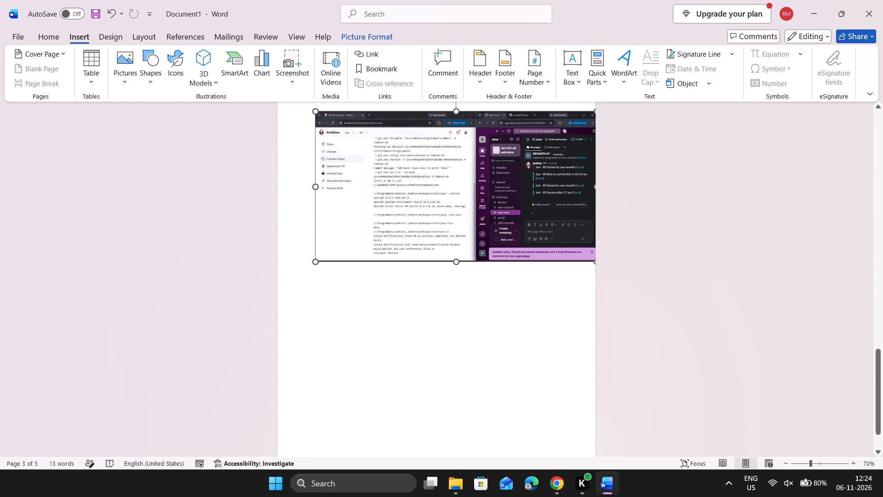
pyautogui.moveTo(563, 227); pyautogui.dragTo(566, 222)
pyautogui.scroll(3, 566, 222)
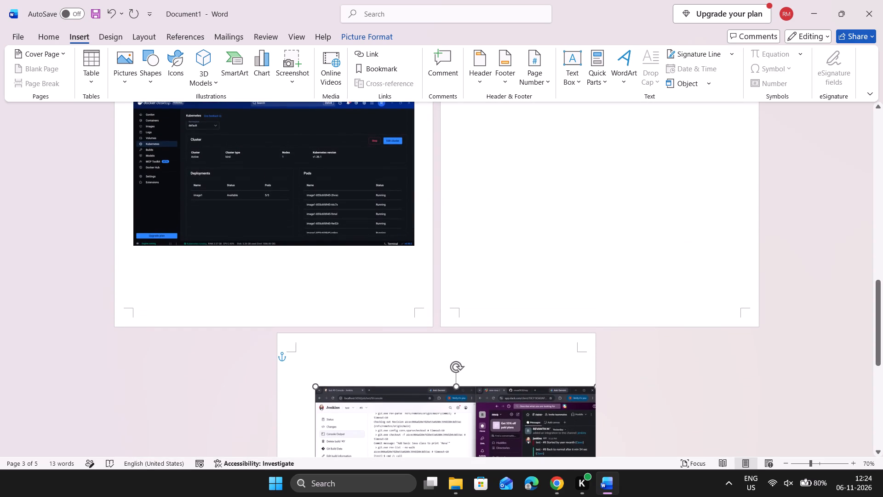
pyautogui.click(494, 407)
pyautogui.moveTo(494, 407); pyautogui.dragTo(591, 197)
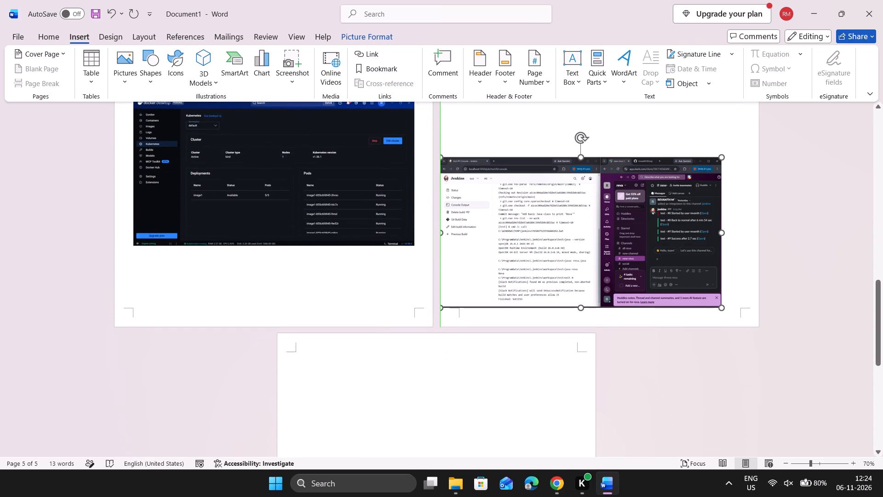
pyautogui.moveTo(591, 197); pyautogui.dragTo(593, 189)
pyautogui.scroll(1, 593, 189)
pyautogui.moveTo(564, 312); pyautogui.dragTo(581, 295)
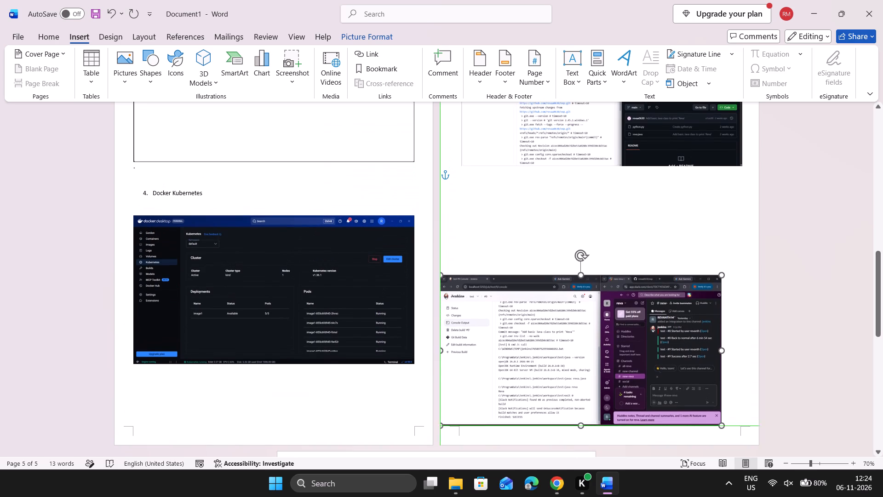
pyautogui.moveTo(581, 295); pyautogui.dragTo(583, 268)
pyautogui.moveTo(583, 268); pyautogui.dragTo(581, 253)
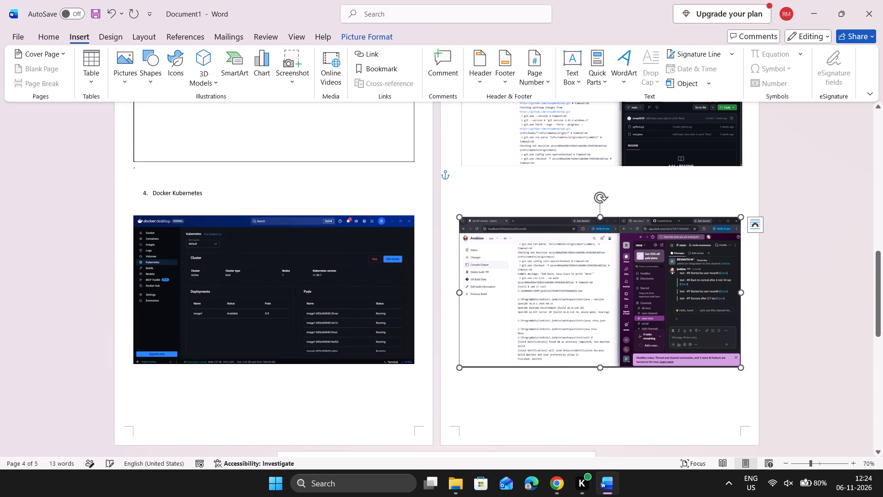
# Review the screenshot placement on pages 3 and 4 and the blank page at the end.
pyautogui.scroll(-4, 476, 382)
pyautogui.click(454, 278)
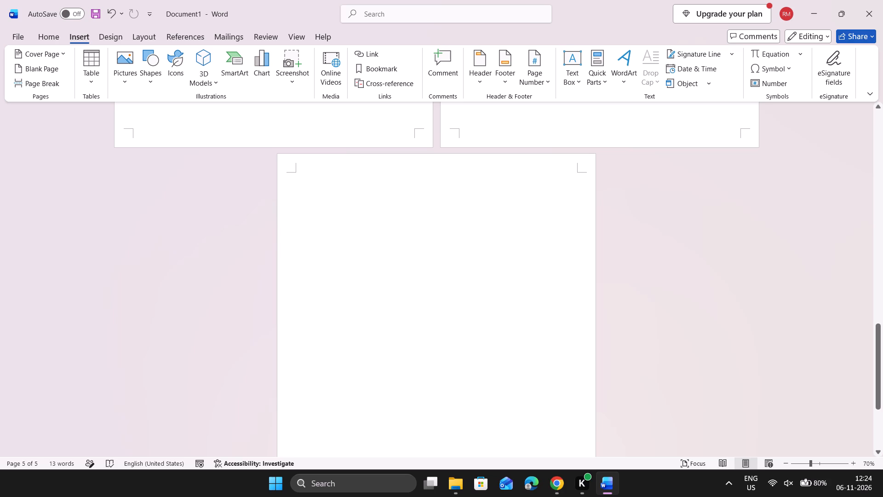
pyautogui.scroll(6, 454, 278)
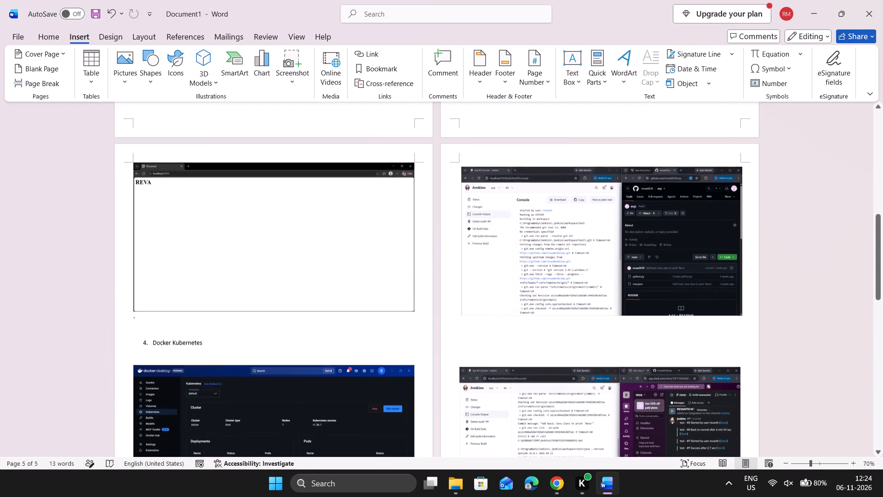
pyautogui.scroll(1, 454, 278)
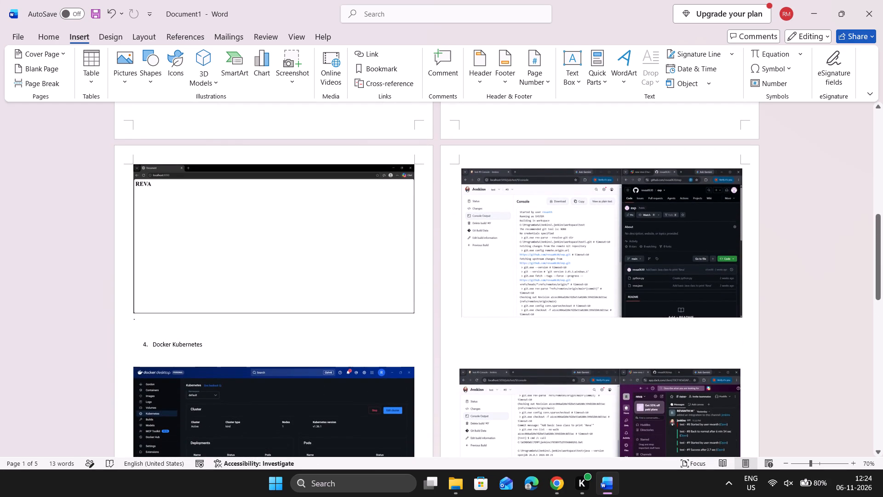
pyautogui.scroll(-2, 461, 248)
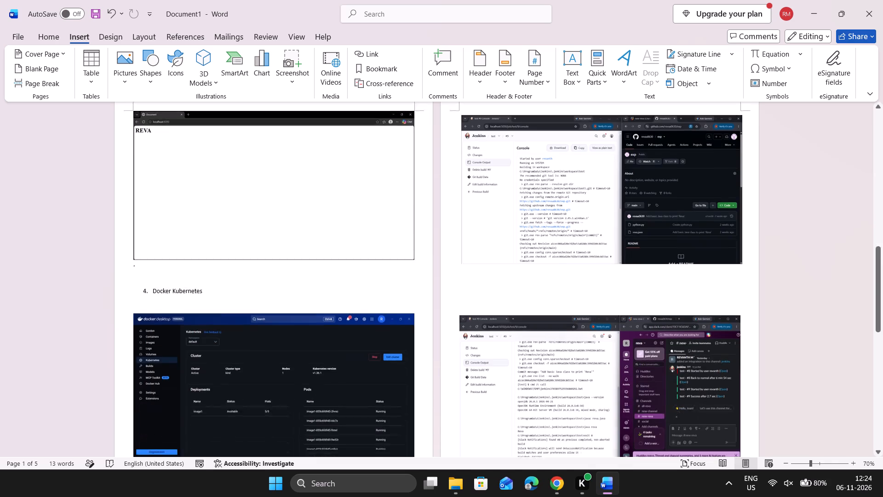
pyautogui.scroll(-2, 461, 248)
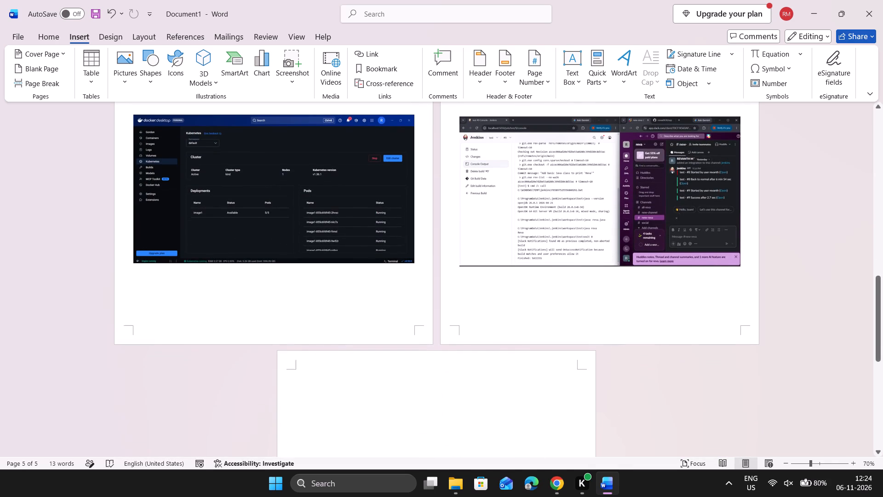
# Compare the layout of all five pages side by side, including the empty last page.
pyautogui.moveTo(414, 359); pyautogui.dragTo(427, 321)
pyautogui.scroll(1, 436, 376)
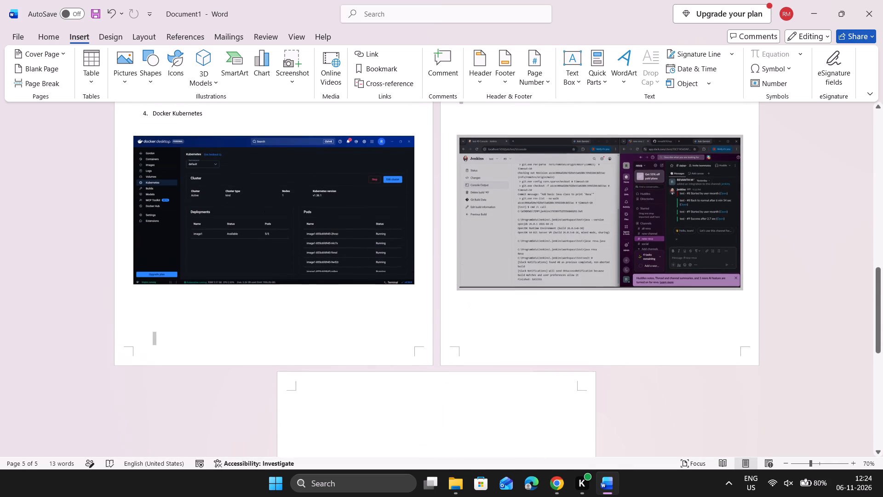
pyautogui.scroll(1, 436, 376)
pyautogui.hscroll(-1, 461, 386)
pyautogui.hscroll(1, 461, 386)
pyautogui.hscroll(-1, 461, 386)
pyautogui.keyDown('ctrl'); pyautogui.scroll(-2, 461, 386); pyautogui.keyUp('ctrl')
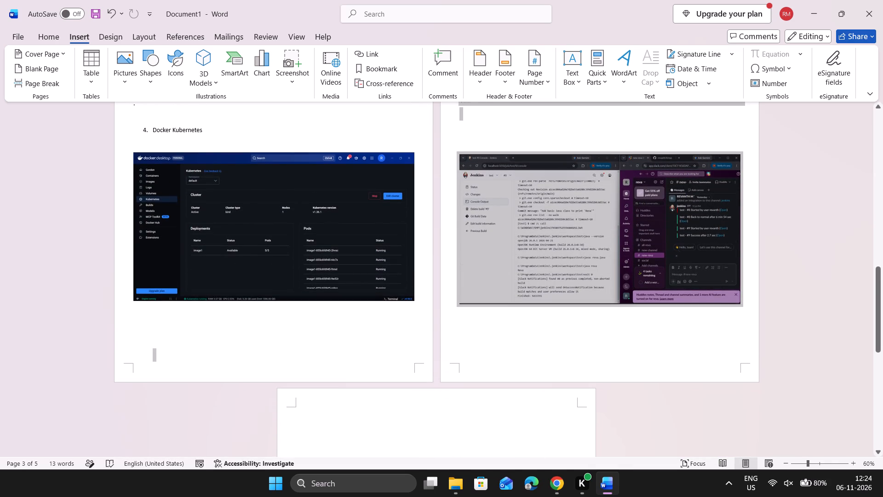
pyautogui.keyDown('ctrl'); pyautogui.scroll(-5, 461, 386); pyautogui.keyUp('ctrl')
pyautogui.moveTo(540, 281); pyautogui.dragTo(539, 263)
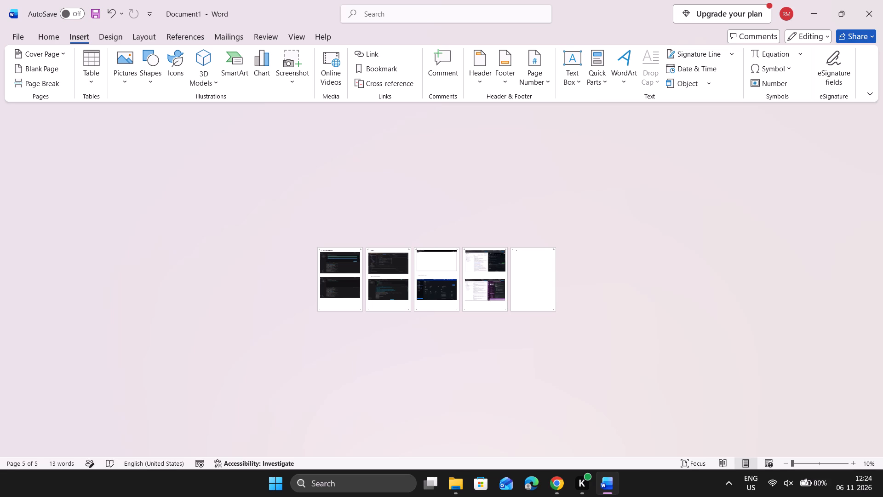
pyautogui.moveTo(533, 308); pyautogui.dragTo(532, 292)
pyautogui.moveTo(517, 255); pyautogui.dragTo(472, 260)
pyautogui.keyDown('ctrl'); pyautogui.scroll(4, 479, 257); pyautogui.keyUp('ctrl')
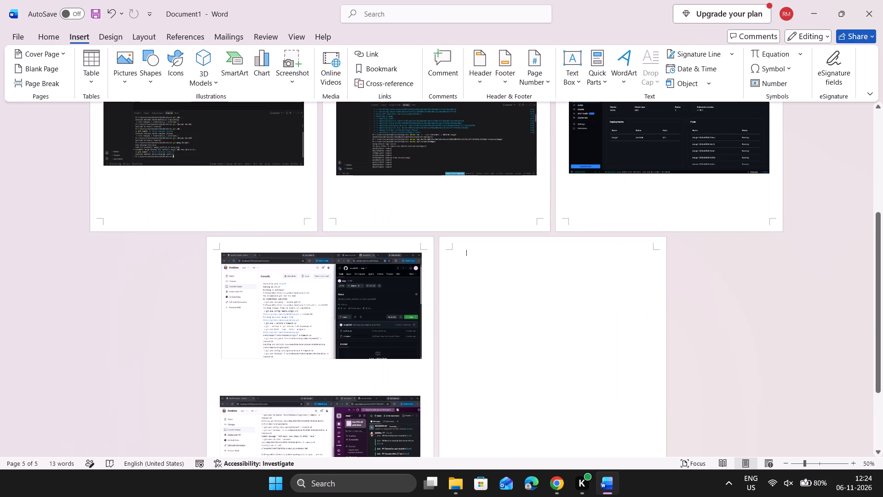
pyautogui.scroll(3, 404, 245)
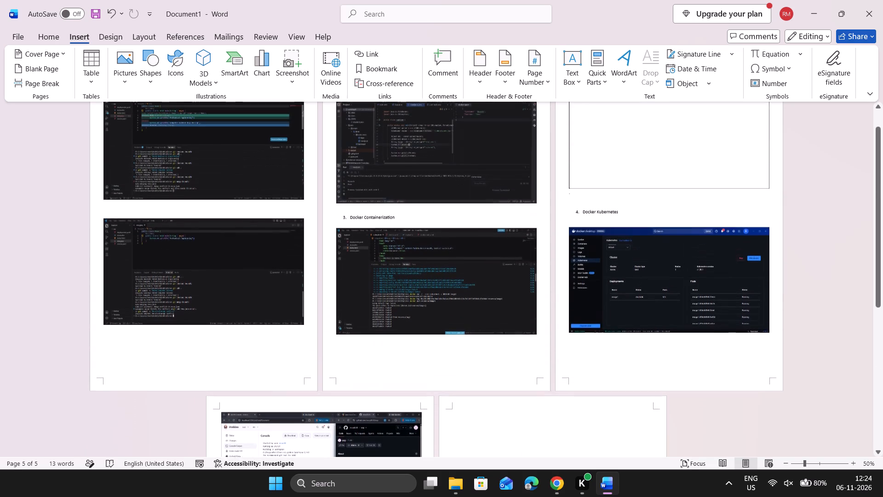
pyautogui.scroll(-5, 404, 245)
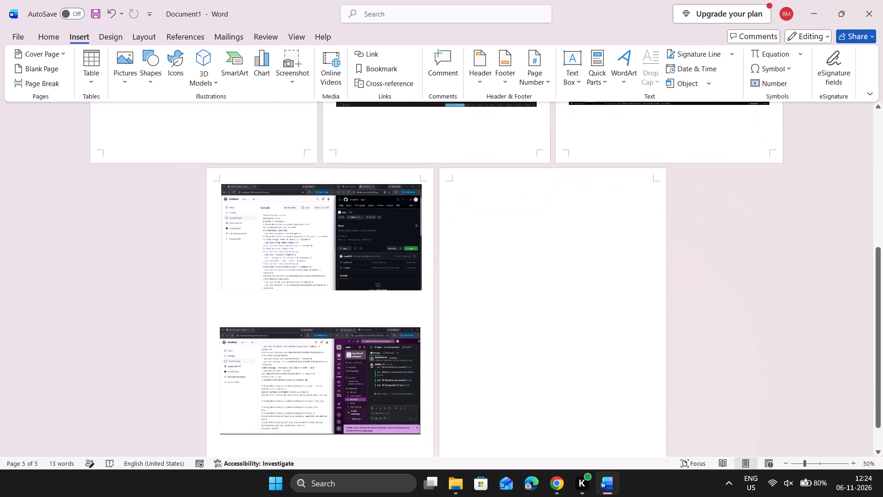
# Try to select both Jenkins screenshots on page 4 together and cut them.
pyautogui.click(404, 245)
pyautogui.scroll(-1, 404, 245)
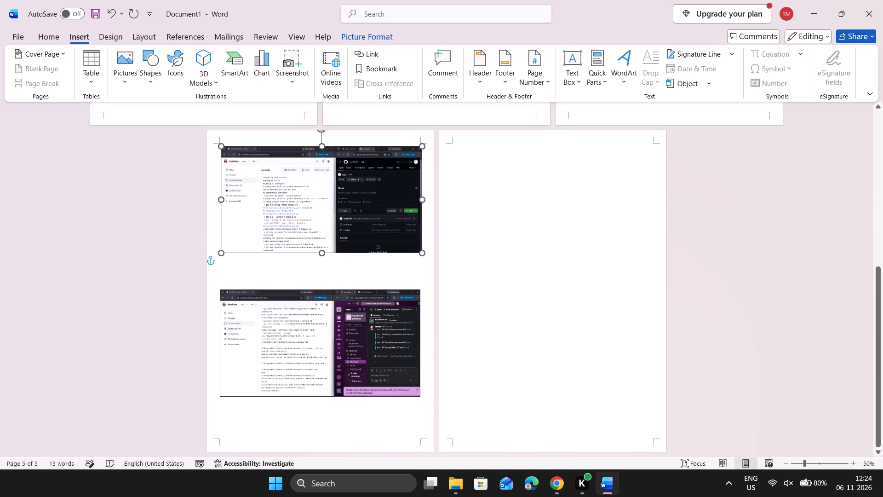
pyautogui.click(476, 433)
pyautogui.moveTo(456, 408); pyautogui.dragTo(380, 336)
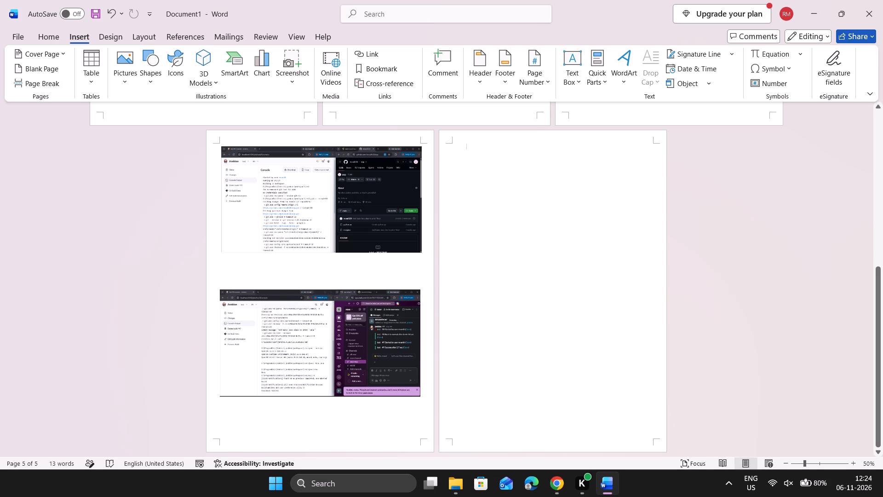
pyautogui.moveTo(220, 136); pyautogui.dragTo(312, 281)
pyautogui.click(145, 296)
pyautogui.moveTo(332, 432); pyautogui.dragTo(270, 232)
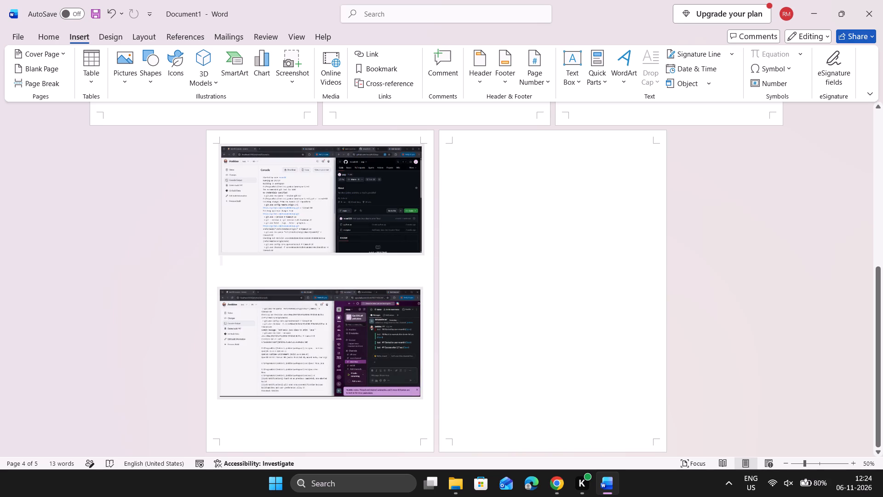
pyautogui.moveTo(270, 232); pyautogui.dragTo(269, 225)
pyautogui.moveTo(236, 423); pyautogui.dragTo(224, 156)
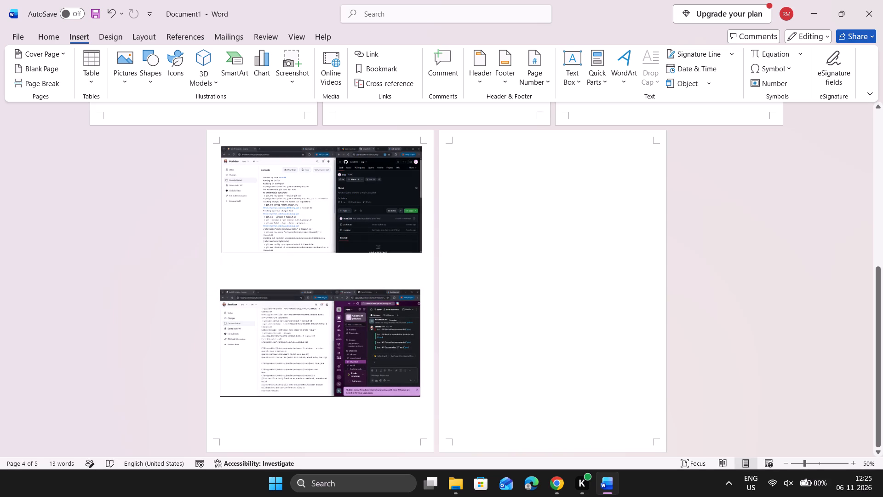
pyautogui.moveTo(224, 156); pyautogui.dragTo(220, 128)
pyautogui.hotkey('ctrl', 'x')
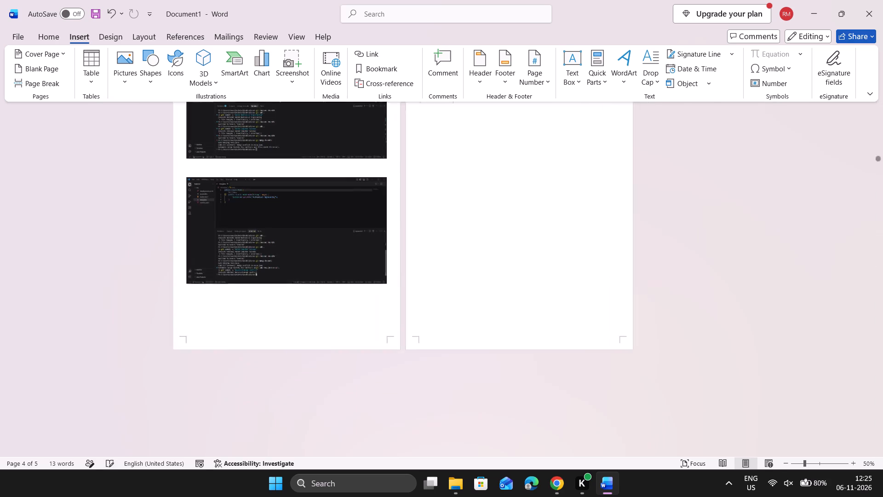
# Examine which pages and screenshots remain in the document after the cut.
pyautogui.scroll(9, 509, 196)
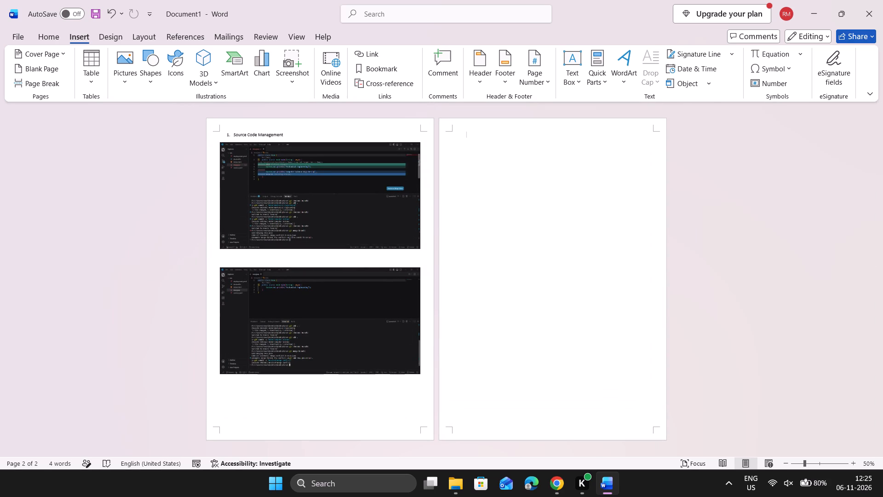
pyautogui.scroll(11, 509, 196)
pyautogui.scroll(-6, 509, 196)
pyautogui.scroll(4, 509, 196)
pyautogui.scroll(-5, 509, 196)
# Undo the last cut to restore the removed pages and their screenshots.
pyautogui.hotkey('ctrl', 'z')
pyautogui.scroll(-9, 509, 196)
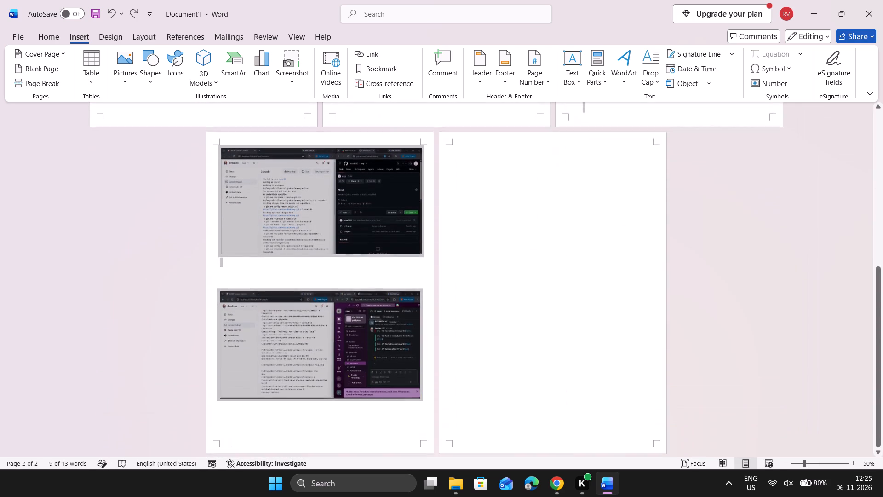
pyautogui.click(509, 196)
pyautogui.keyDown('ctrl'); pyautogui.scroll(-3, 356, 196); pyautogui.keyUp('ctrl')
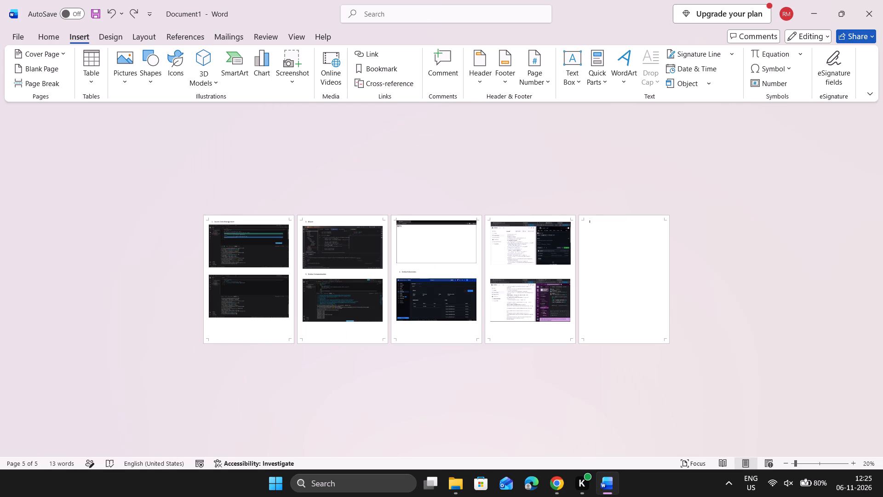
# Move the Jenkins and GitHub screenshot from the top of page 4 to the top of page 5, within the margins.
pyautogui.moveTo(570, 327); pyautogui.dragTo(549, 292)
pyautogui.moveTo(549, 292); pyautogui.dragTo(492, 223)
pyautogui.moveTo(499, 231); pyautogui.dragTo(607, 237)
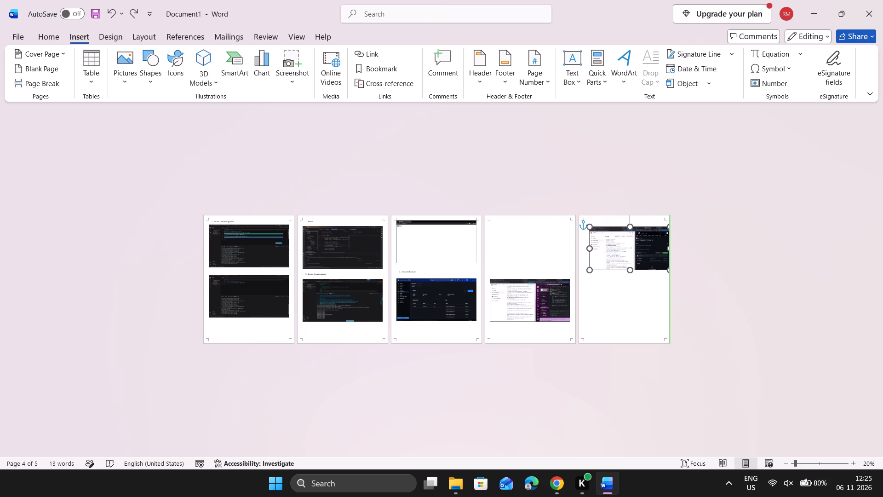
pyautogui.moveTo(607, 237); pyautogui.dragTo(593, 233)
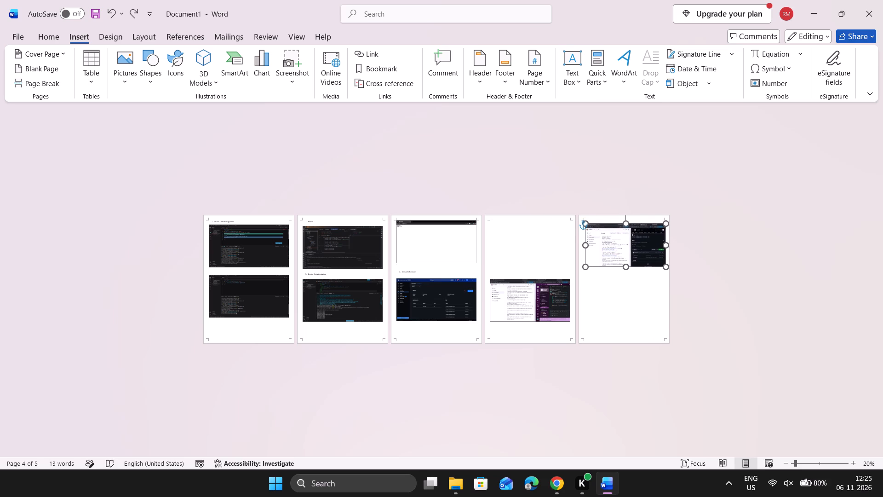
pyautogui.moveTo(593, 233); pyautogui.dragTo(590, 233)
# Move the Jenkins and Slack screenshot from page 4 to page 5, aligned beneath the other Jenkins screenshot.
pyautogui.moveTo(539, 296); pyautogui.dragTo(540, 296)
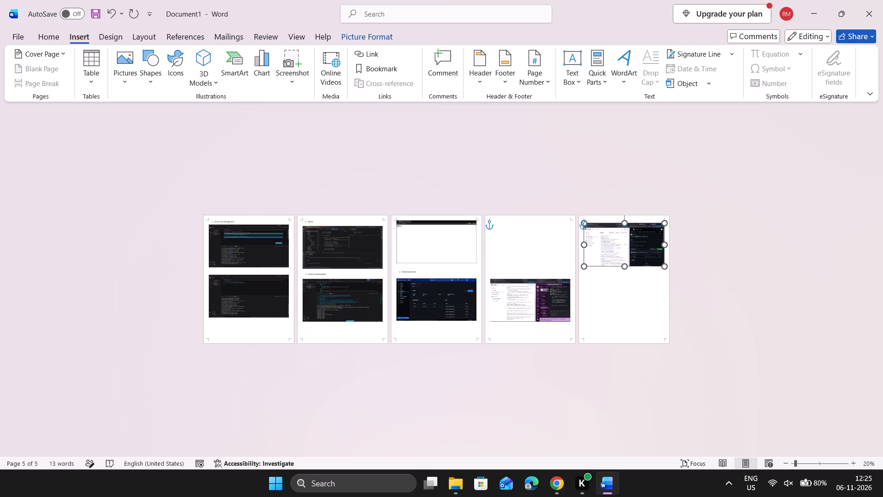
pyautogui.moveTo(540, 296); pyautogui.dragTo(629, 298)
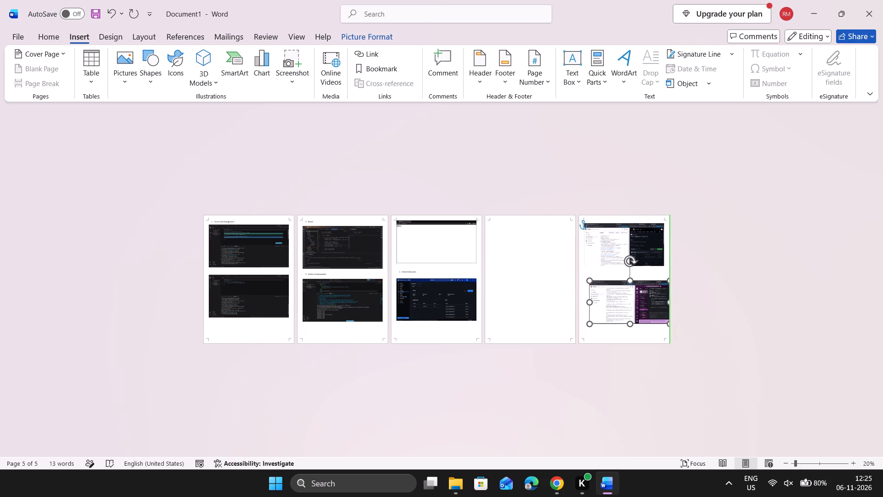
pyautogui.moveTo(629, 298); pyautogui.dragTo(631, 300)
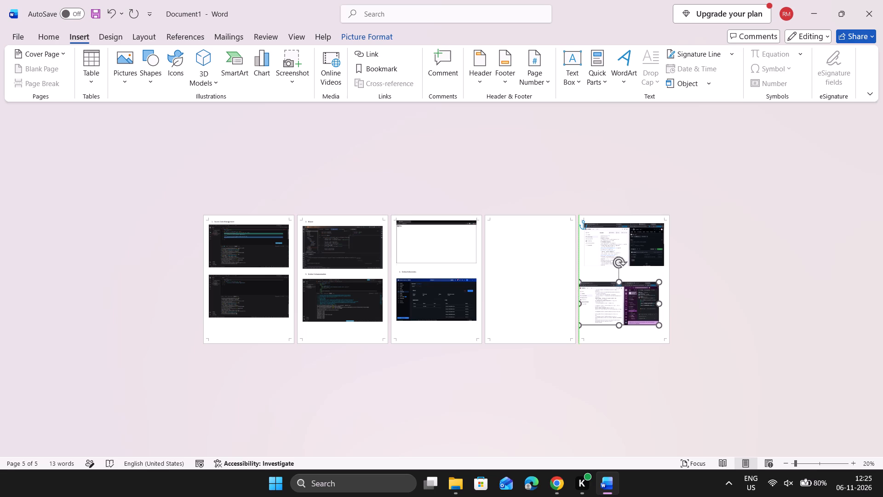
pyautogui.moveTo(631, 300); pyautogui.dragTo(641, 299)
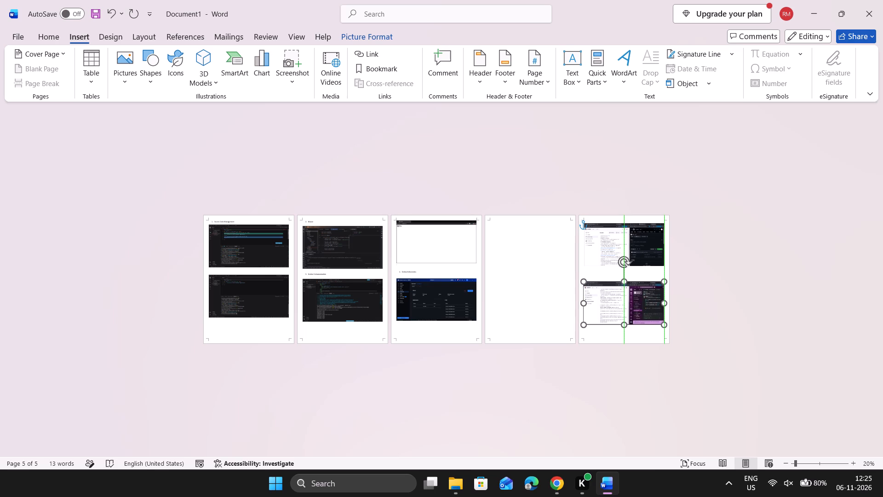
pyautogui.moveTo(641, 299); pyautogui.dragTo(641, 297)
pyautogui.click(481, 271)
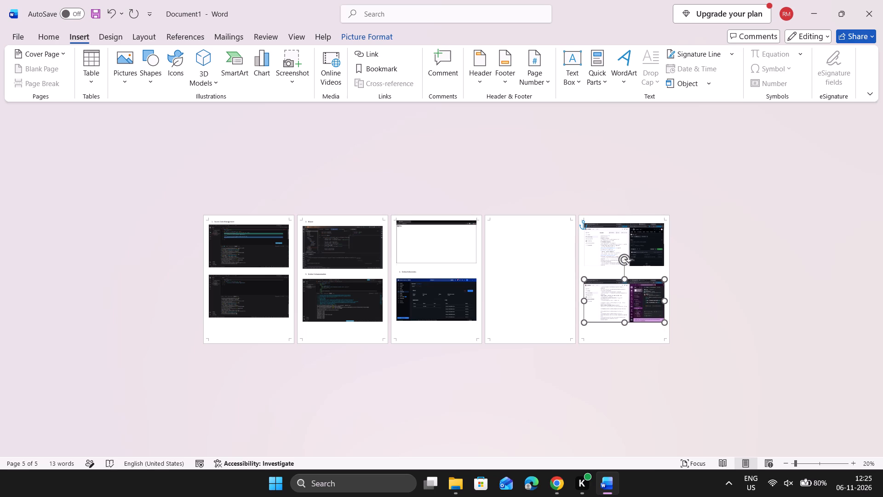
pyautogui.click(522, 255)
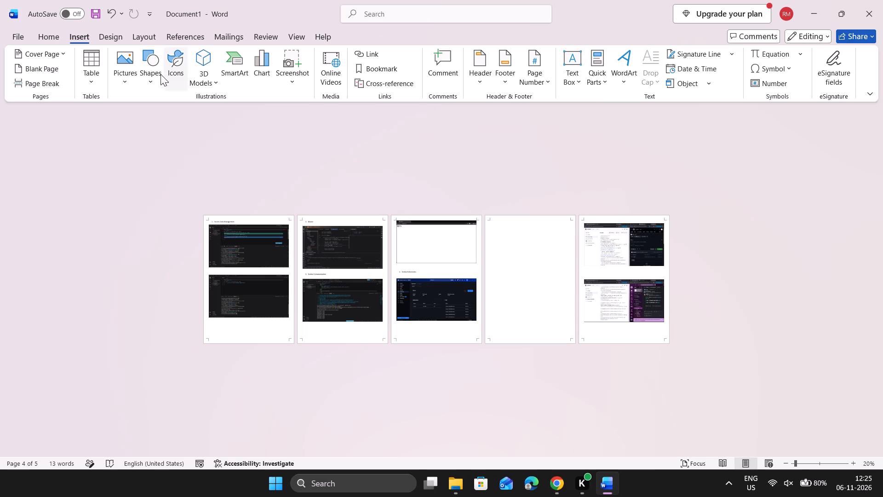
pyautogui.click(127, 71)
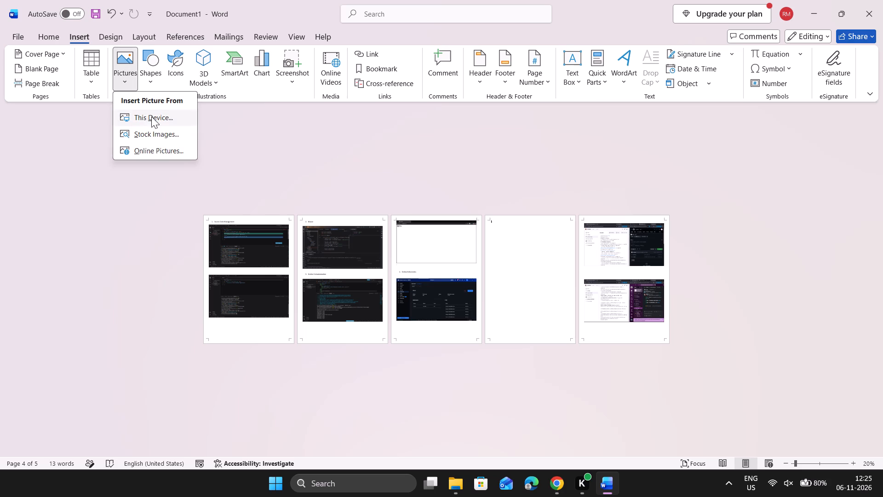
pyautogui.click(151, 116)
pyautogui.scroll(-7, 160, 248)
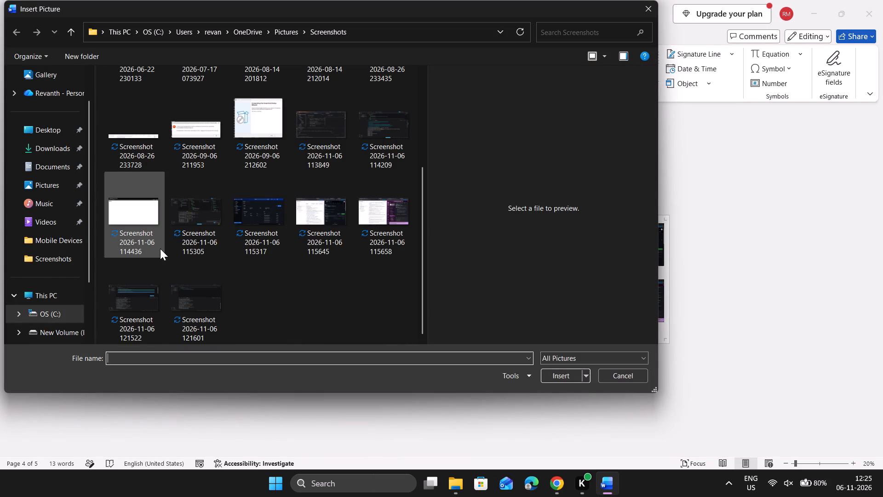
pyautogui.click(239, 229)
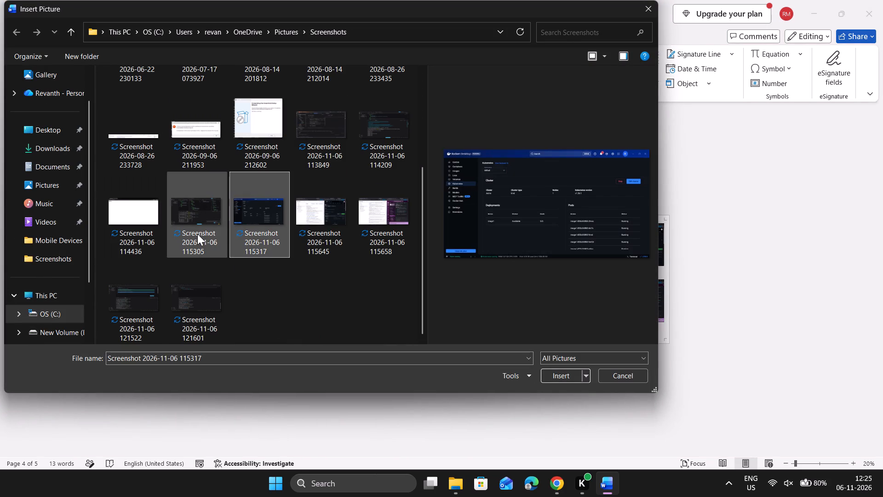
pyautogui.click(197, 234)
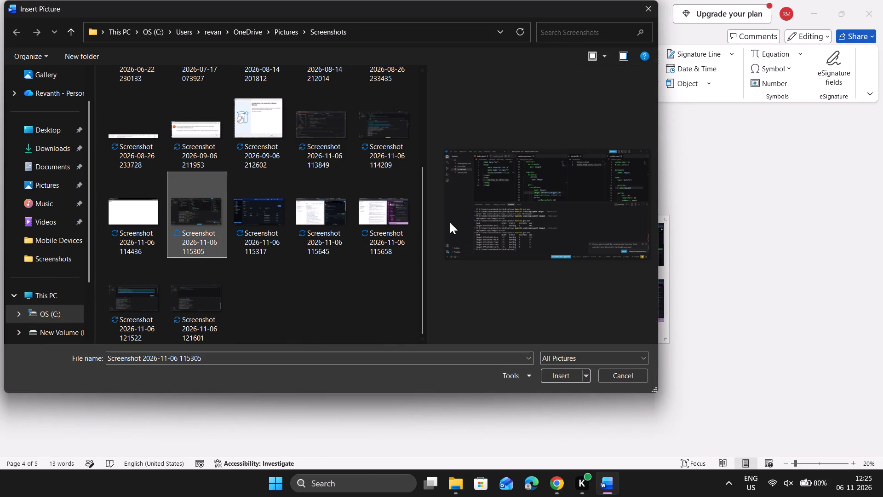
pyautogui.keyDown('ctrl'); pyautogui.scroll(1, 515, 212); pyautogui.keyUp('ctrl')
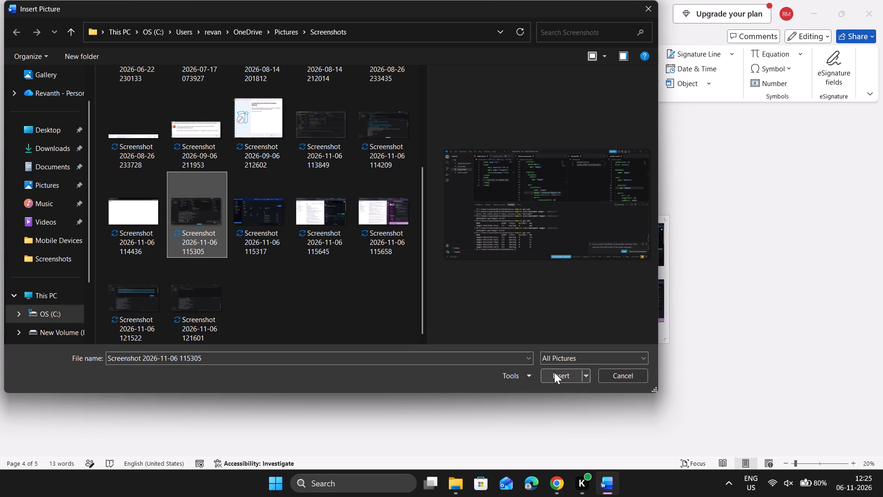
pyautogui.click(554, 372)
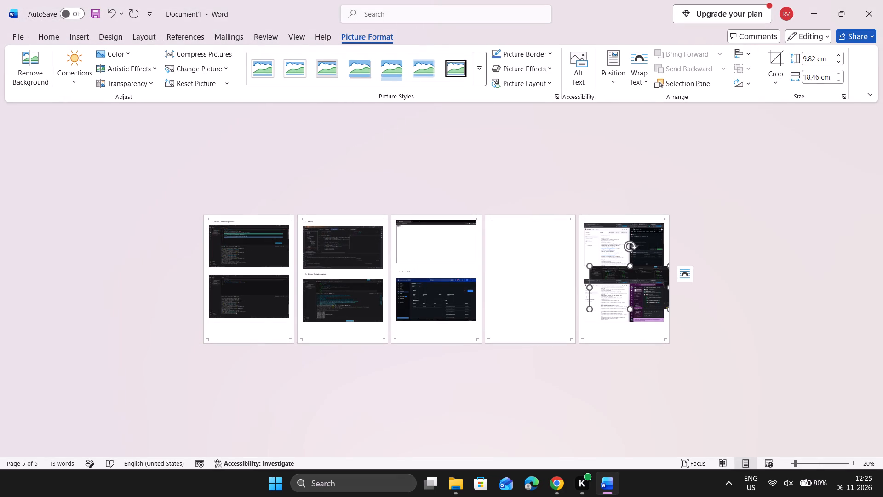
# Give the inserted Kubernetes terminal screenshot Tight text wrapping and place it centred at the top of page 4.
pyautogui.moveTo(642, 275); pyautogui.dragTo(510, 234)
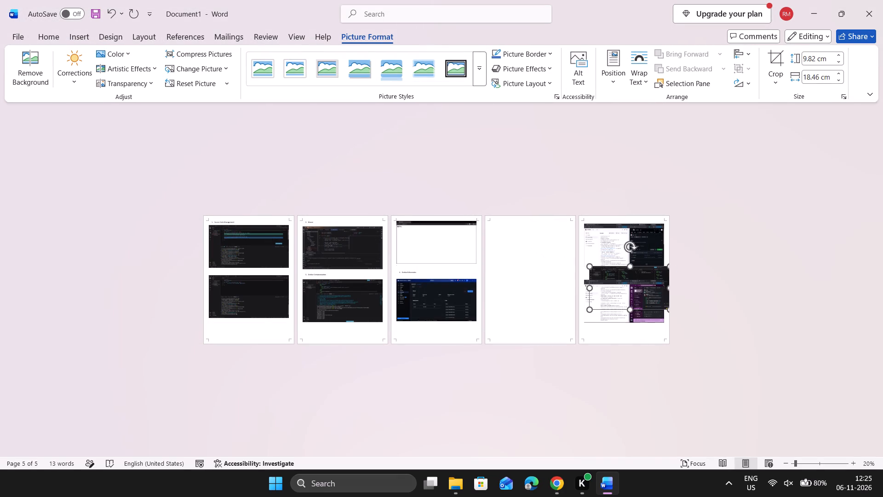
pyautogui.click(681, 274)
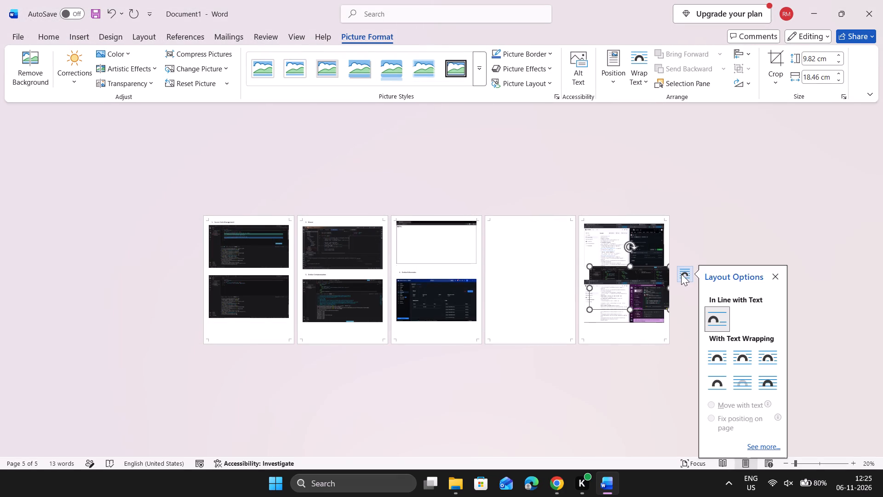
pyautogui.click(750, 353)
pyautogui.moveTo(648, 287); pyautogui.dragTo(645, 287)
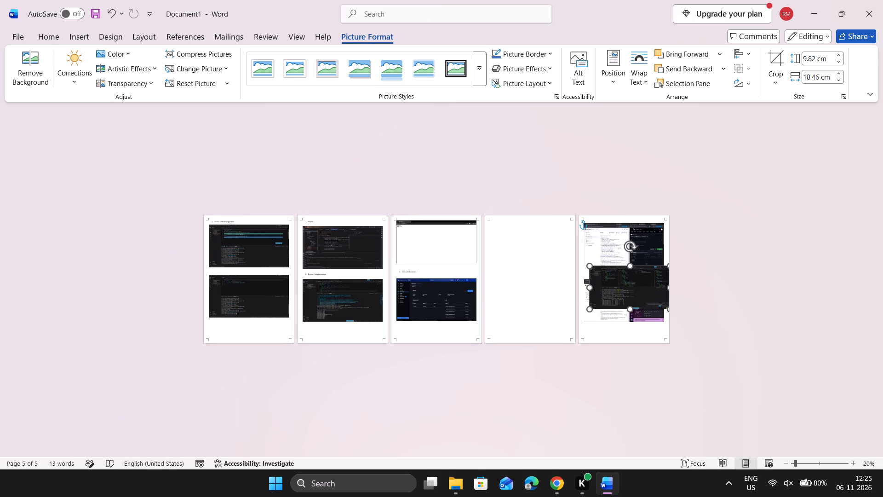
pyautogui.moveTo(645, 287); pyautogui.dragTo(549, 246)
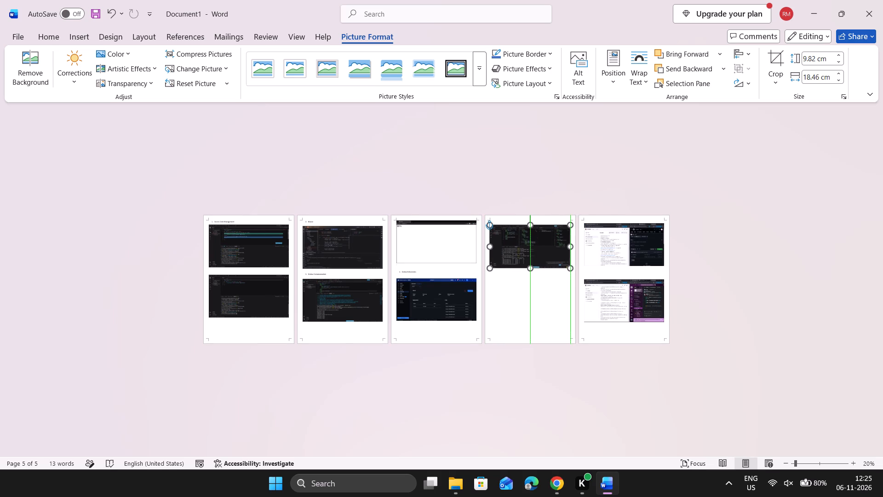
pyautogui.moveTo(549, 246); pyautogui.dragTo(553, 246)
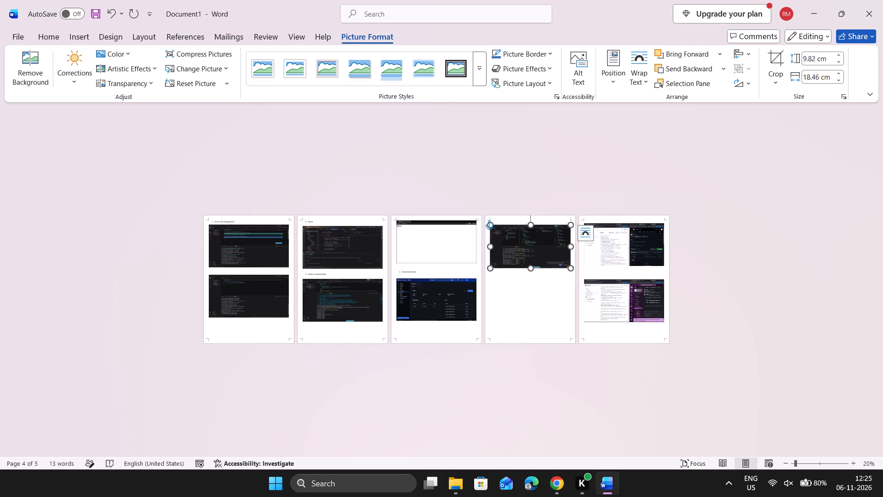
pyautogui.keyDown('ctrl'); pyautogui.scroll(2, 550, 300); pyautogui.keyUp('ctrl')
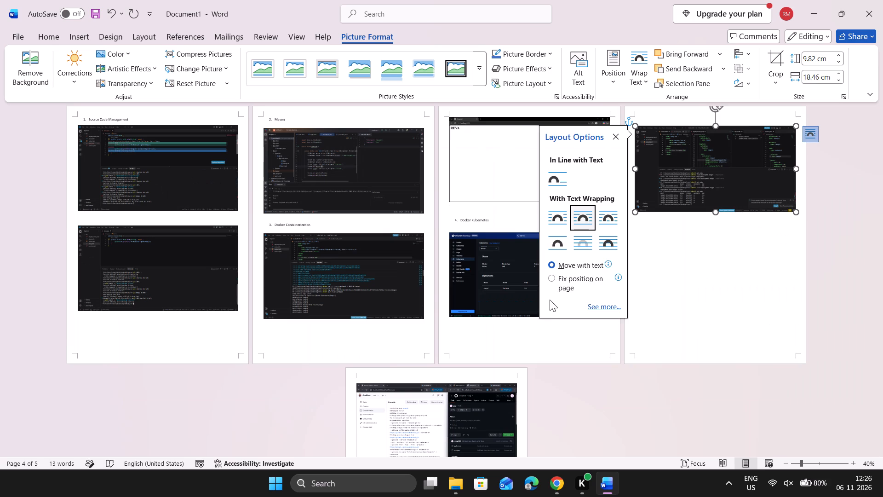
pyautogui.click(646, 438)
pyautogui.click(460, 481)
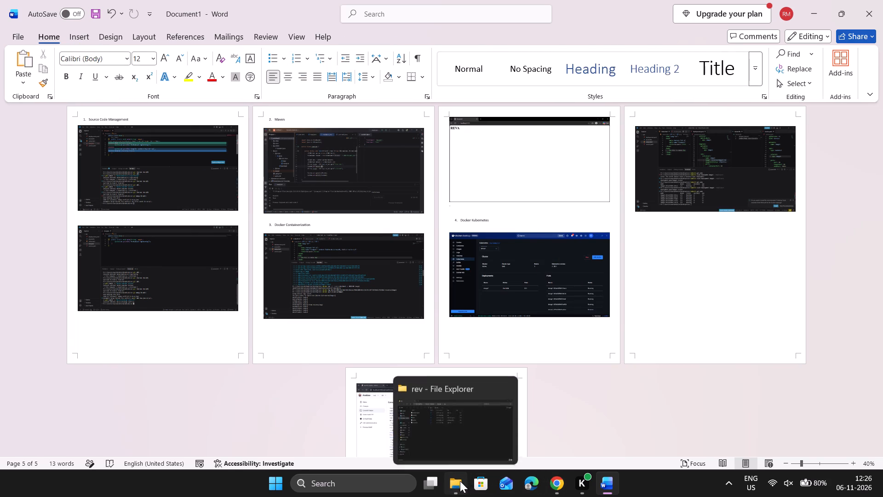
pyautogui.click(52, 231)
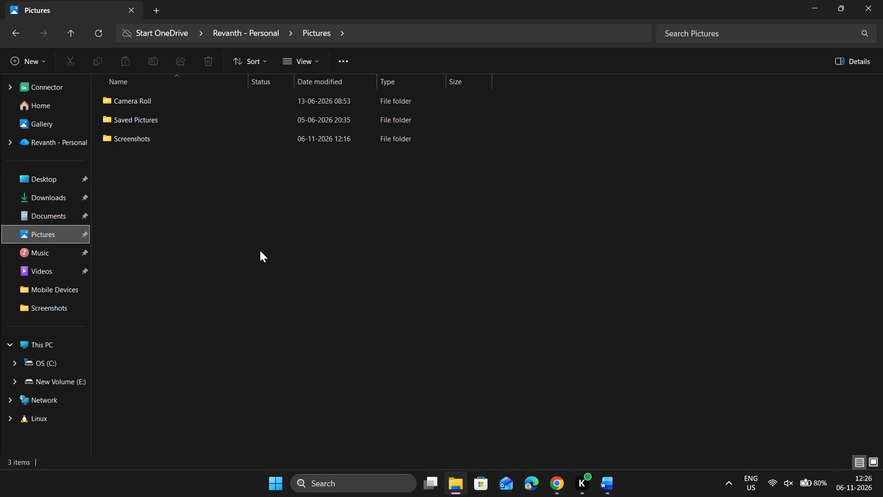
pyautogui.click(181, 121)
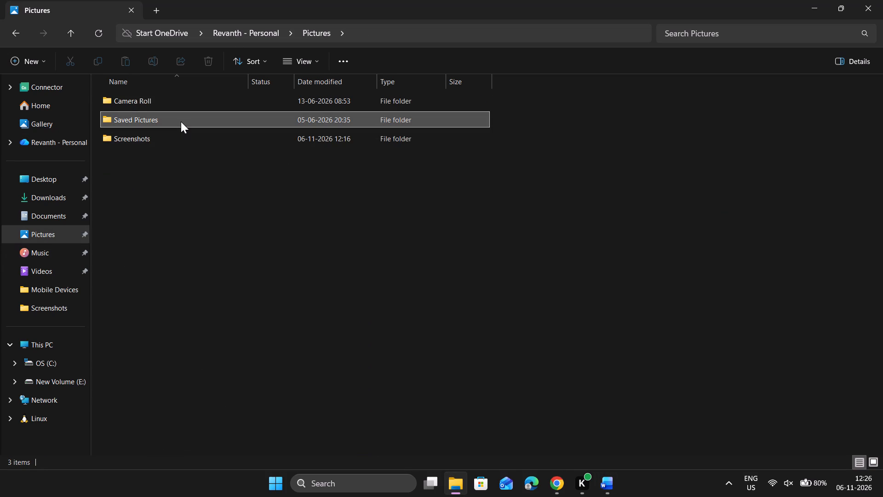
pyautogui.doubleClick(172, 144)
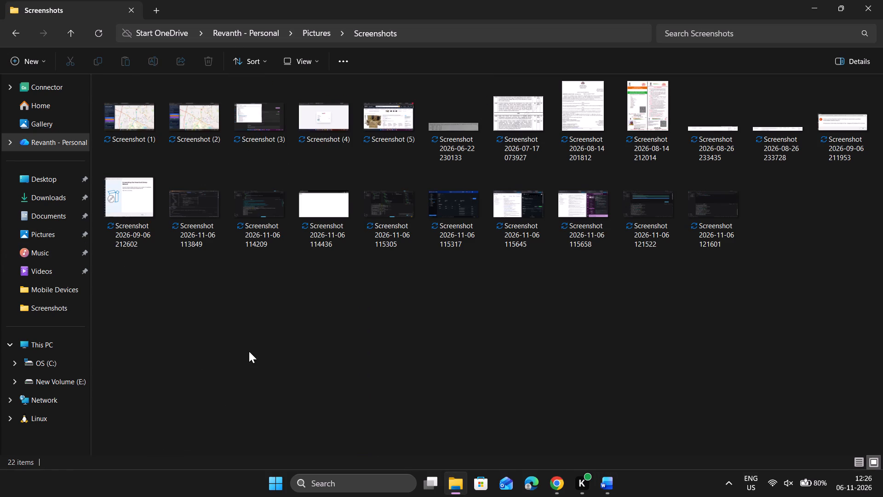
pyautogui.doubleClick(695, 221)
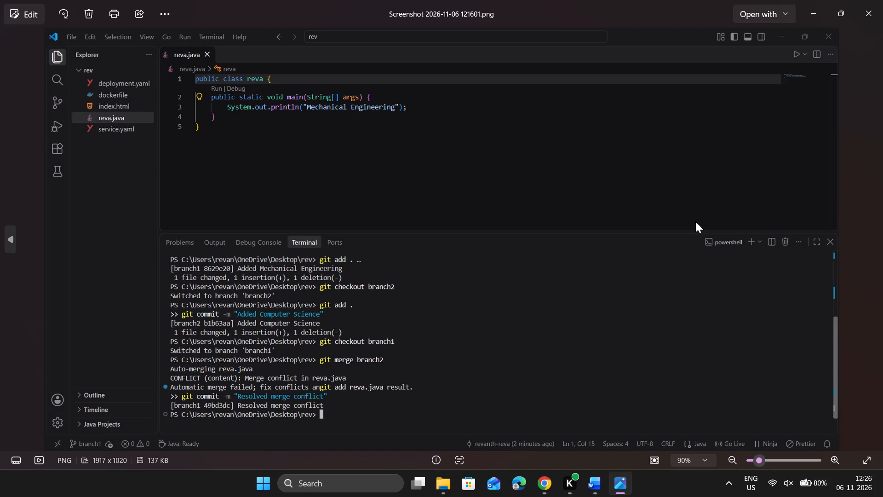
pyautogui.press('Left')
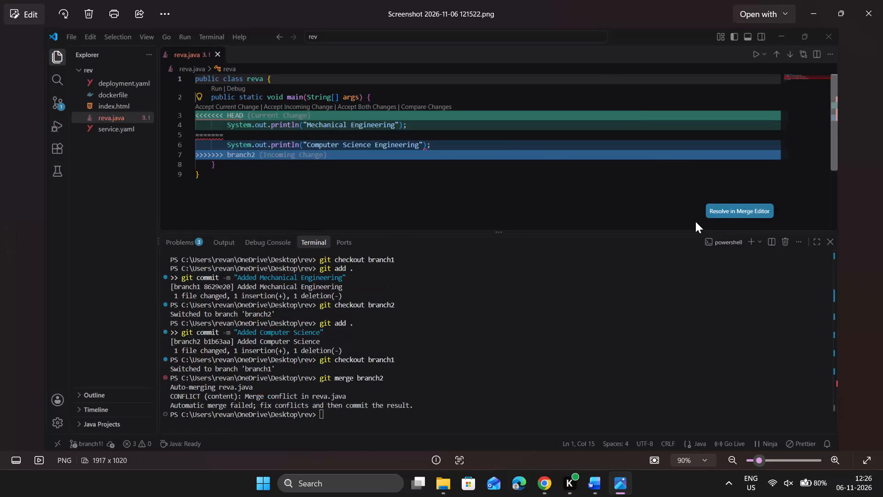
pyautogui.press('Left')
pyautogui.press('Left')
pyautogui.press('Left')
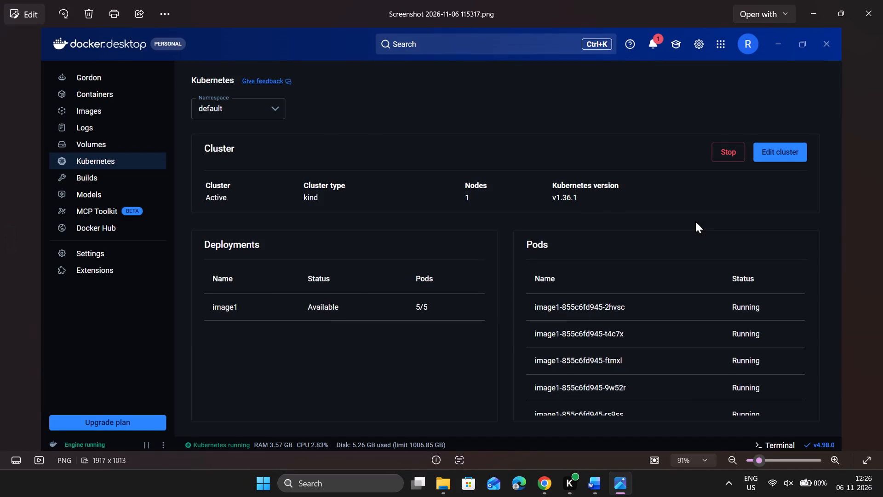
pyautogui.press('Left')
pyautogui.press('Left')
pyautogui.press('Left')
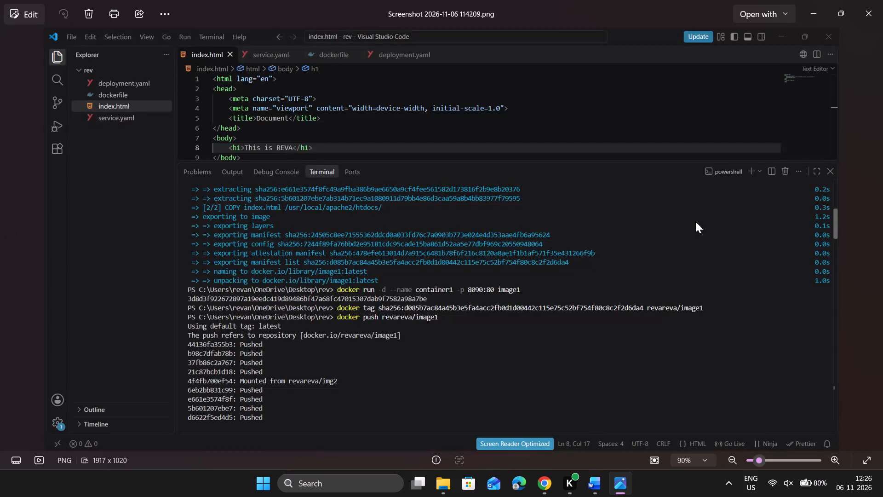
pyautogui.press('Left')
# Switch back to the Word document and examine the screenshot layout across its five pages.
pyautogui.hotkey('alt', 'Tab')
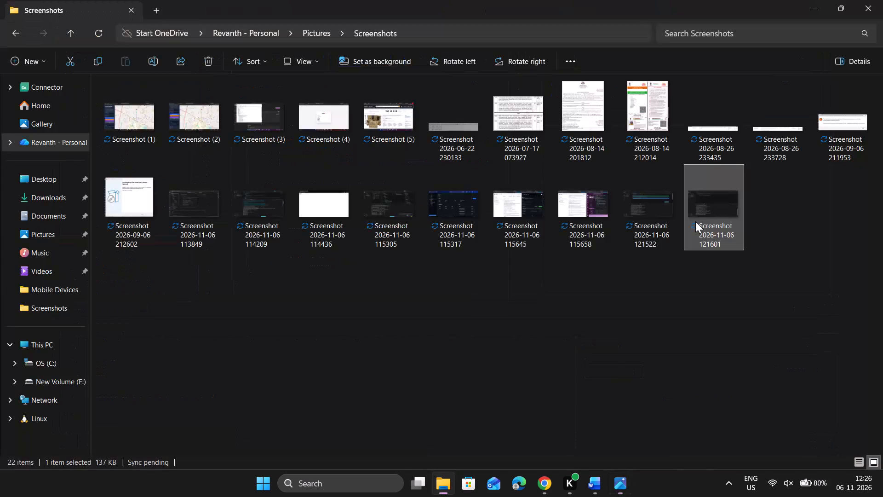
pyautogui.hotkey('alt', 'Tab')
pyautogui.hotkey('alt', 'Tab')
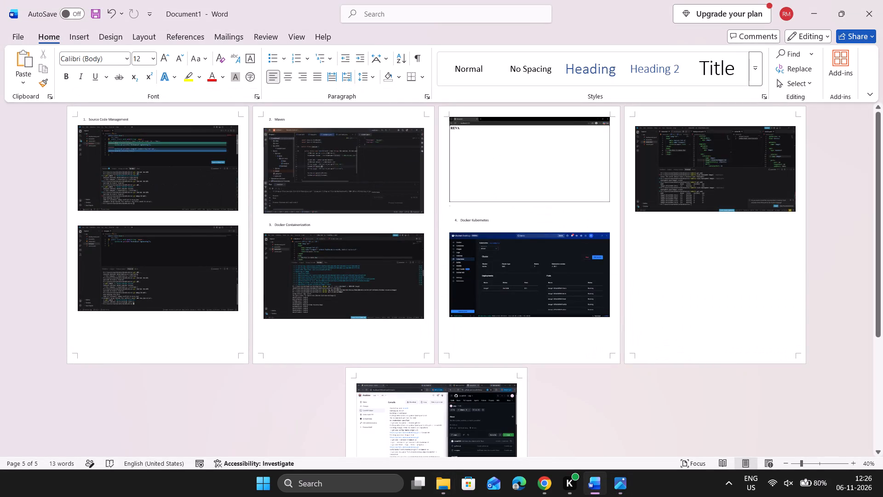
pyautogui.scroll(1, 619, 287)
pyautogui.scroll(-2, 619, 287)
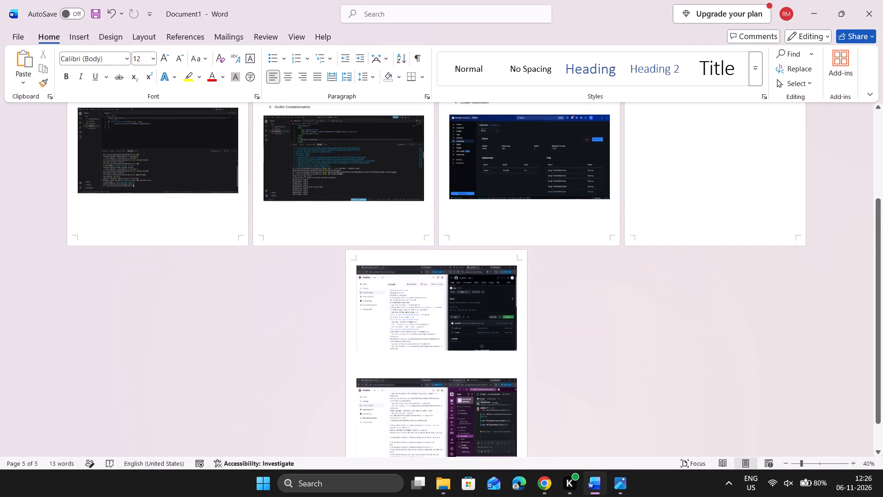
# Add the numbered heading "5. Jenkins" above the screenshots on page 5.
pyautogui.scroll(-2, 619, 287)
pyautogui.scroll(4, 619, 287)
pyautogui.scroll(1, 762, 232)
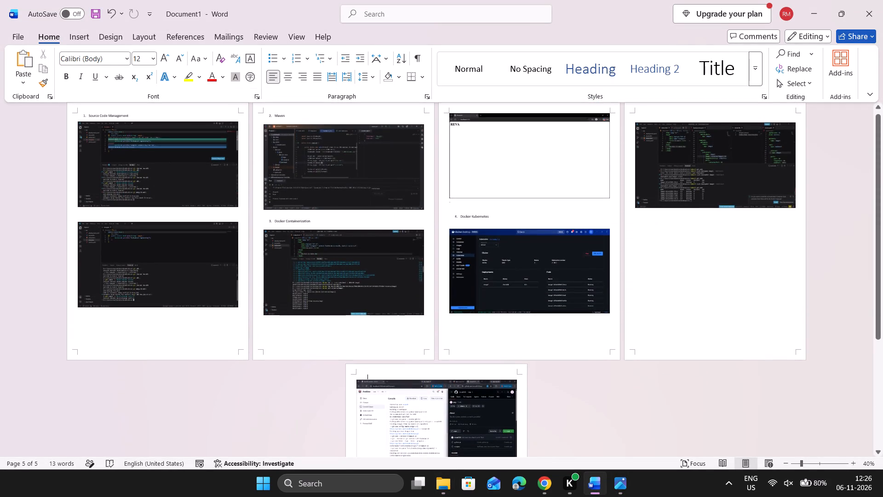
pyautogui.scroll(2, 762, 232)
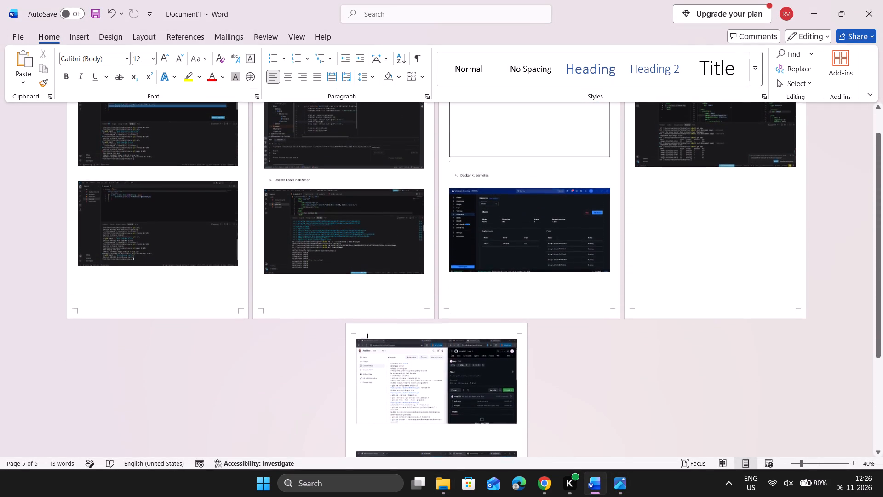
pyautogui.scroll(3, 762, 232)
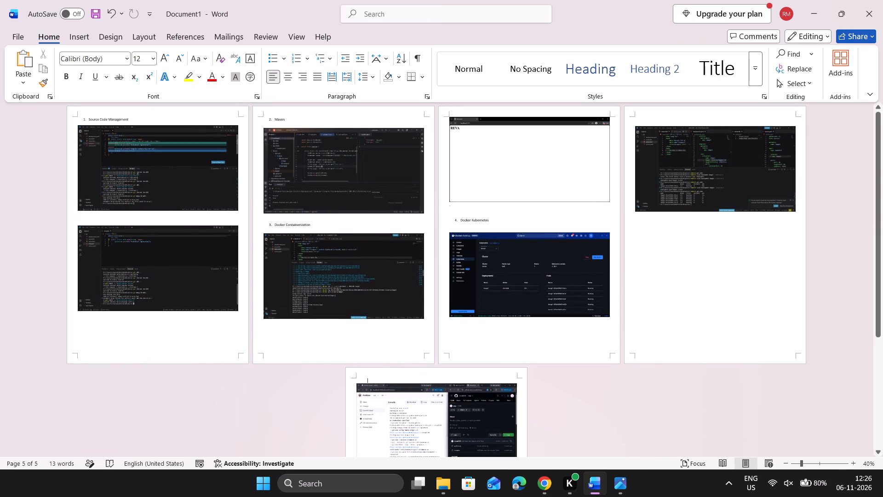
pyautogui.scroll(1, 762, 232)
pyautogui.scroll(-2, 579, 345)
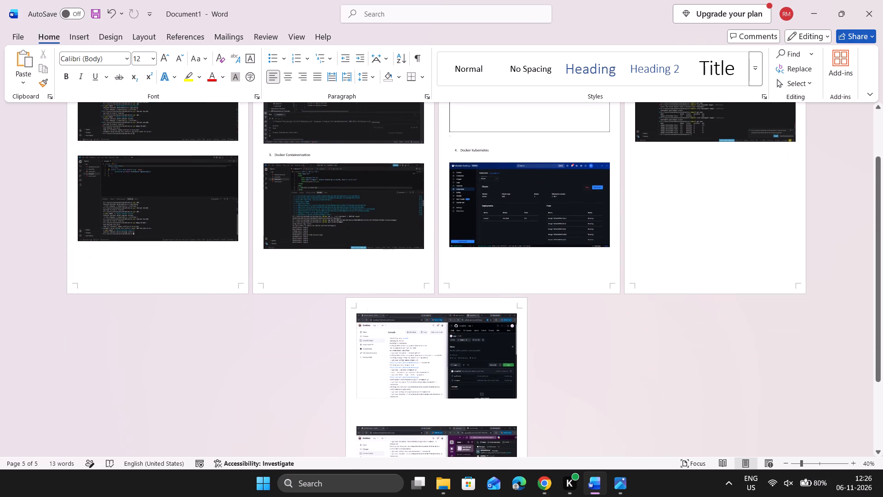
pyautogui.press('BackSpace')
pyautogui.write('5.')
pyautogui.press('space')
pyautogui.write('Jenkin')
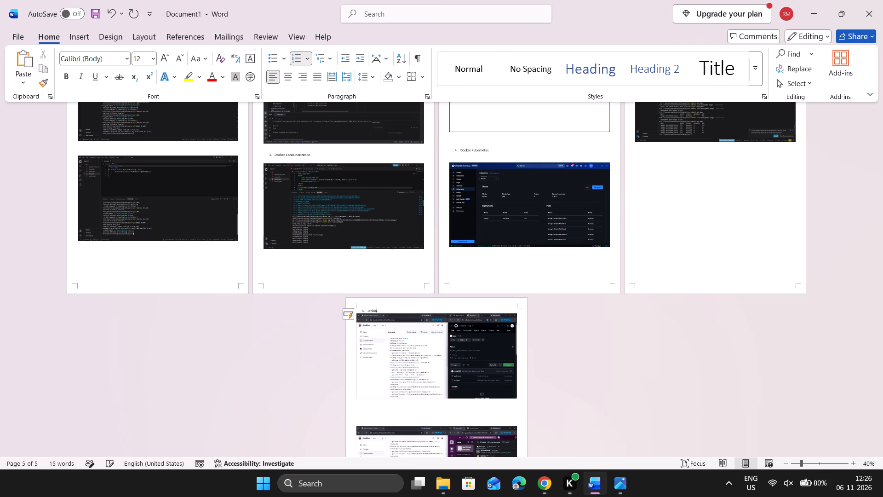
pyautogui.press('s')
# Save the document as Source Code Management in the personal OneDrive Documents folder.
pyautogui.scroll(8, 448, 284)
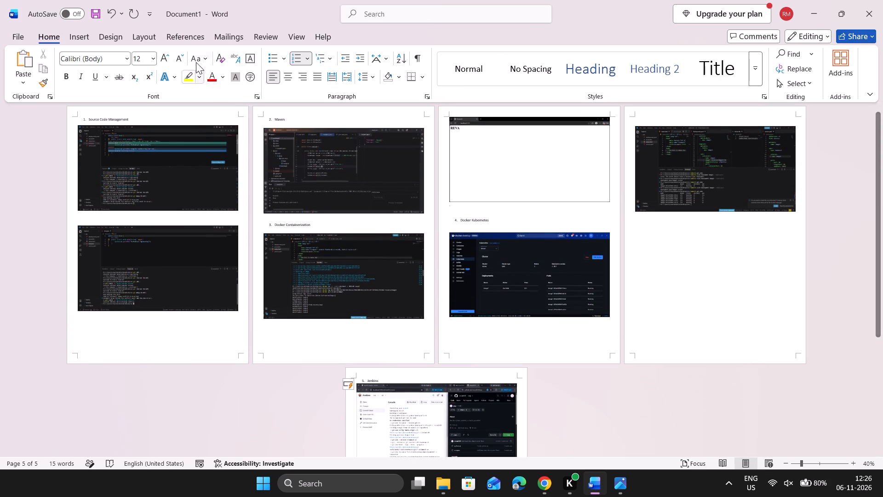
pyautogui.hotkey('ctrl', 's')
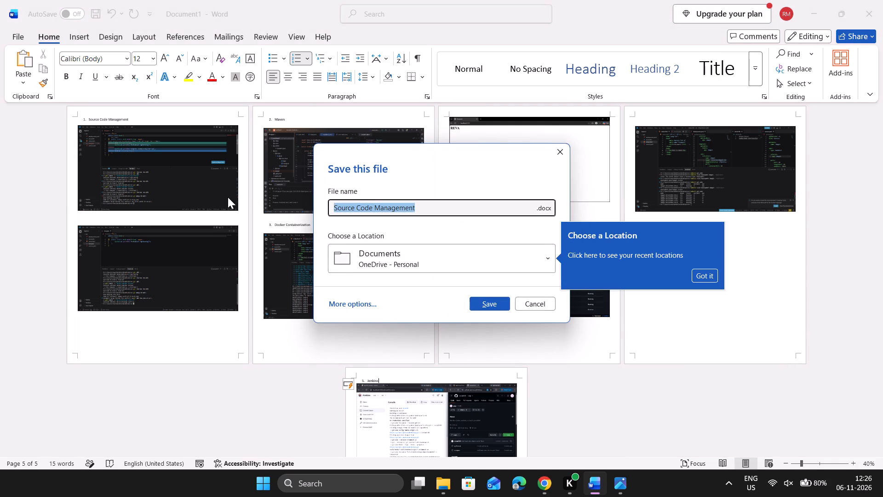
pyautogui.click(493, 303)
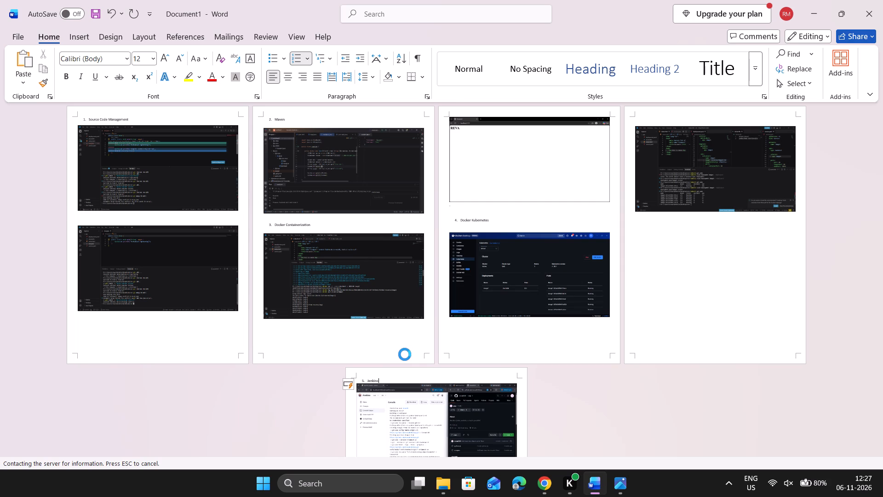
pyautogui.hotkey('ctrl', 's')
pyautogui.click(21, 36)
# Close the open Photos, Chrome and File Explorer windows while the Word document is saving.
pyautogui.click(619, 481)
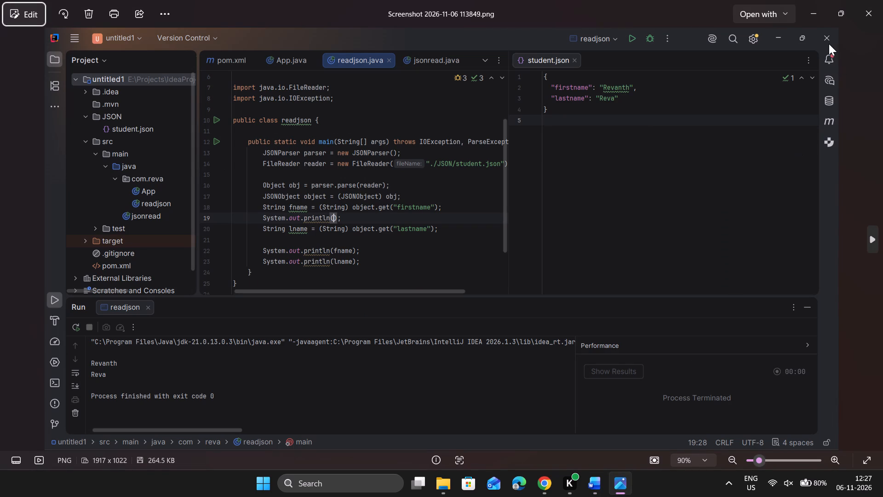
pyautogui.click(882, 0)
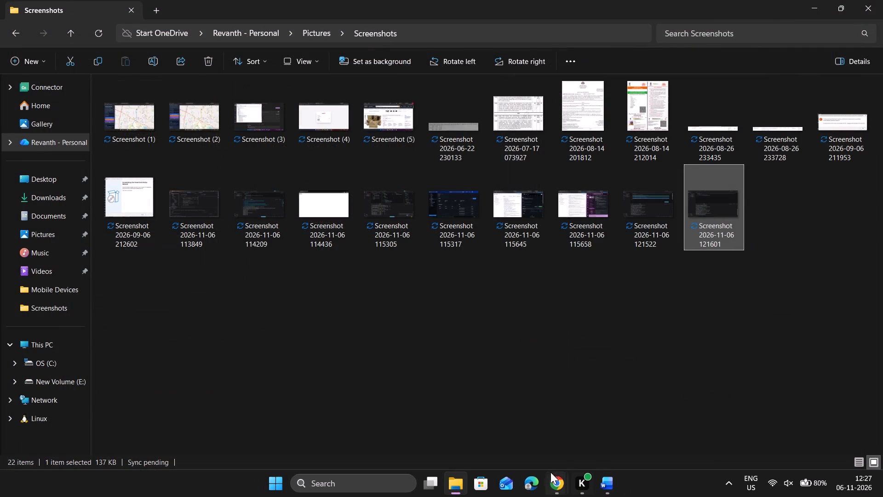
pyautogui.click(551, 478)
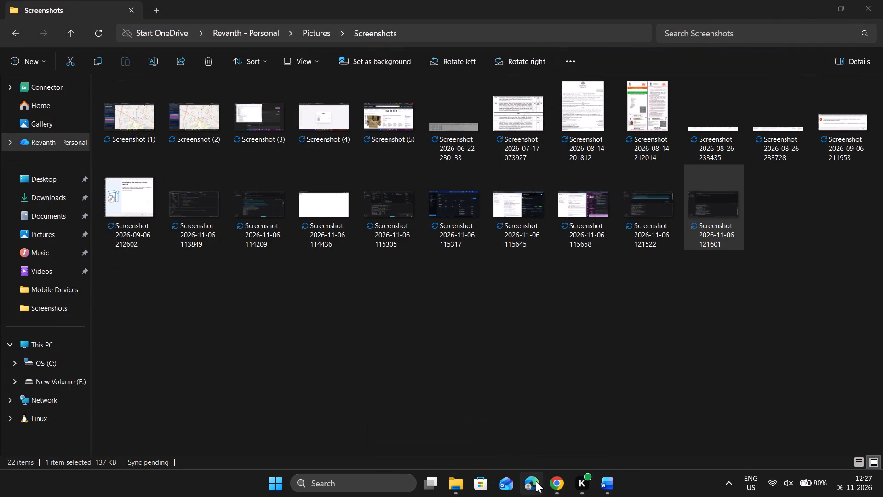
pyautogui.rightClick(560, 483)
pyautogui.click(562, 456)
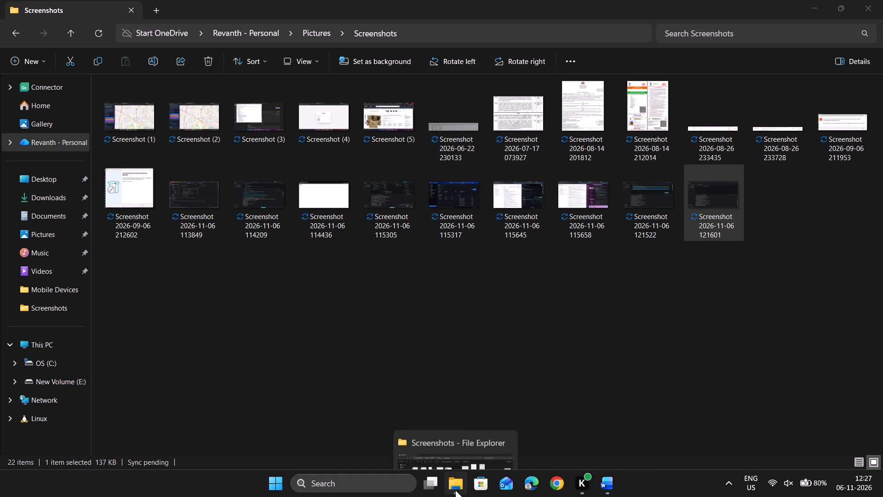
pyautogui.click(455, 490)
pyautogui.click(882, 0)
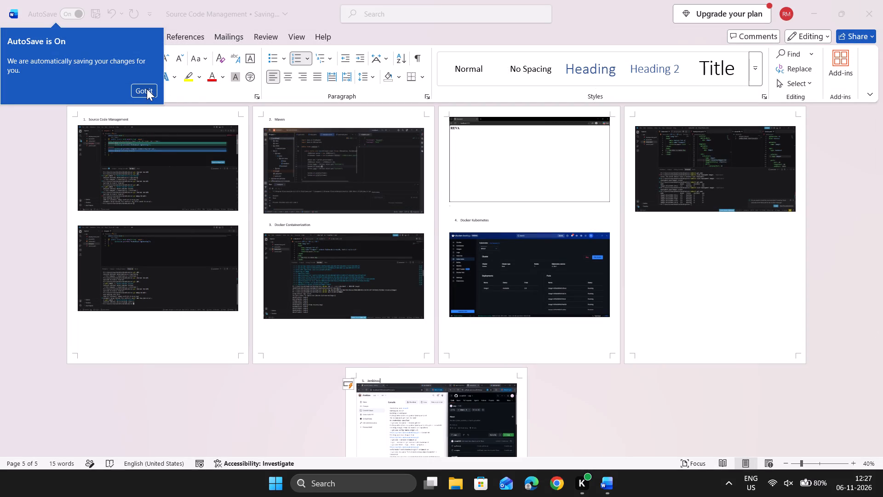
# Export the Word document as a PDF named Revanth Devops to the Desktop, dismissing the AutoSave notice first.
pyautogui.click(147, 89)
pyautogui.click(20, 35)
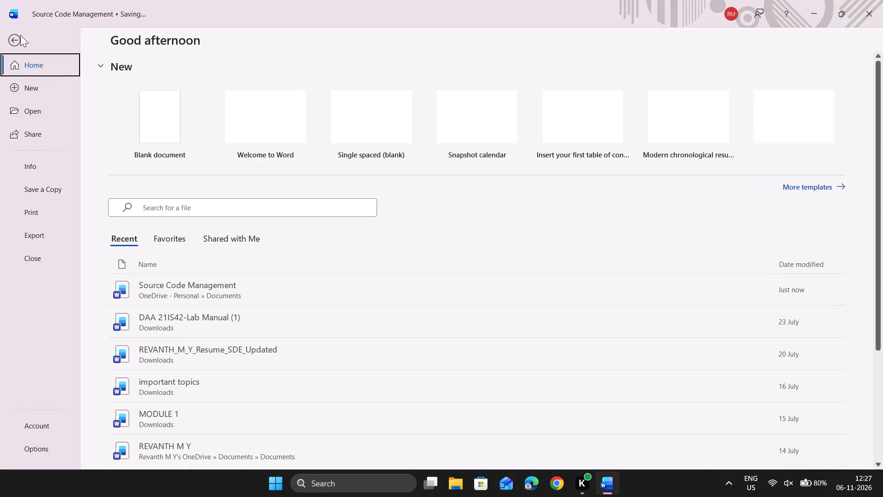
pyautogui.click(53, 233)
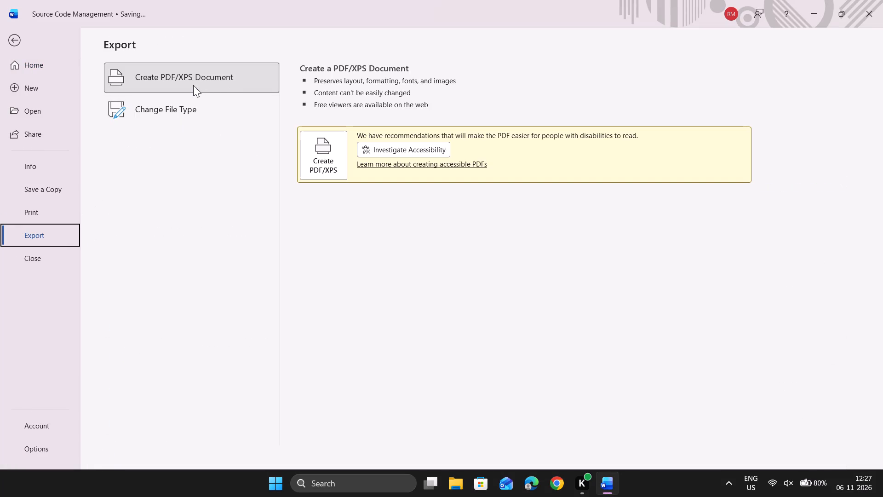
pyautogui.click(323, 146)
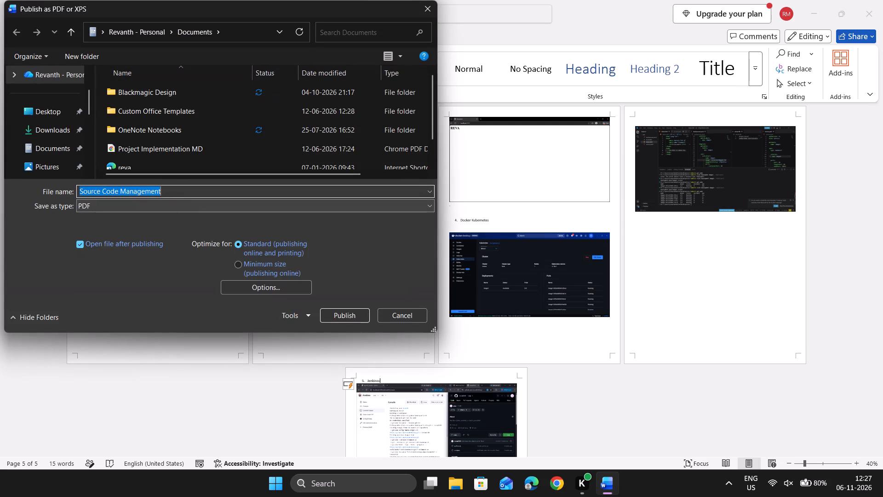
pyautogui.press('BackSpace')
pyautogui.write('Revanth Devops')
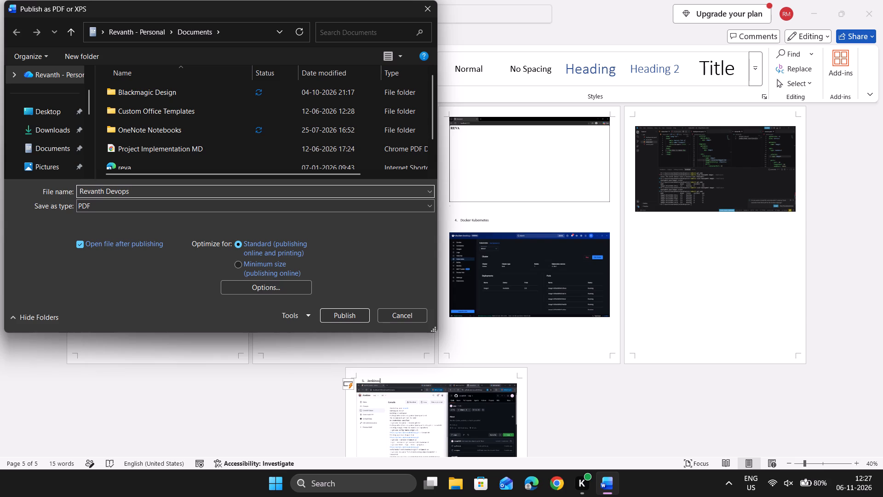
pyautogui.click(46, 103)
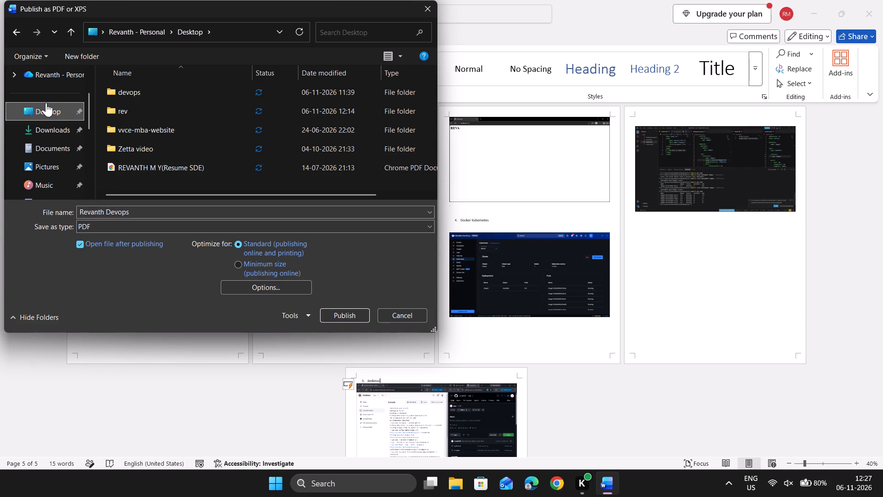
pyautogui.press('Return')
pyautogui.click(332, 310)
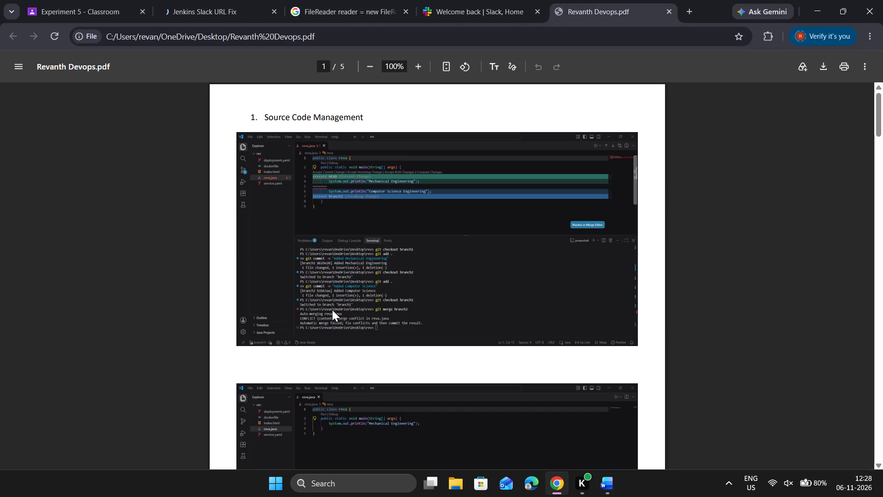
# Review the section headings and screenshot placement in the exported PDF from page 1 through page 4.
pyautogui.click(605, 263)
pyautogui.scroll(-2, 605, 263)
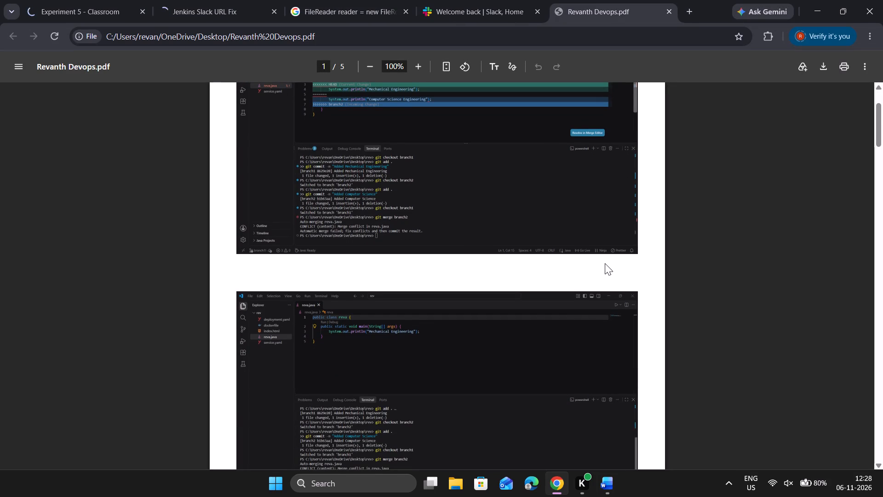
pyautogui.scroll(-6, 605, 263)
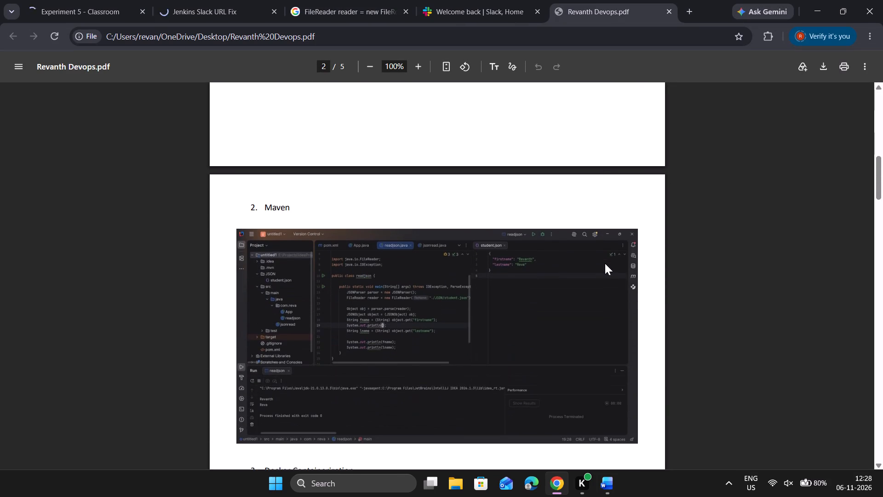
pyautogui.scroll(-2, 605, 263)
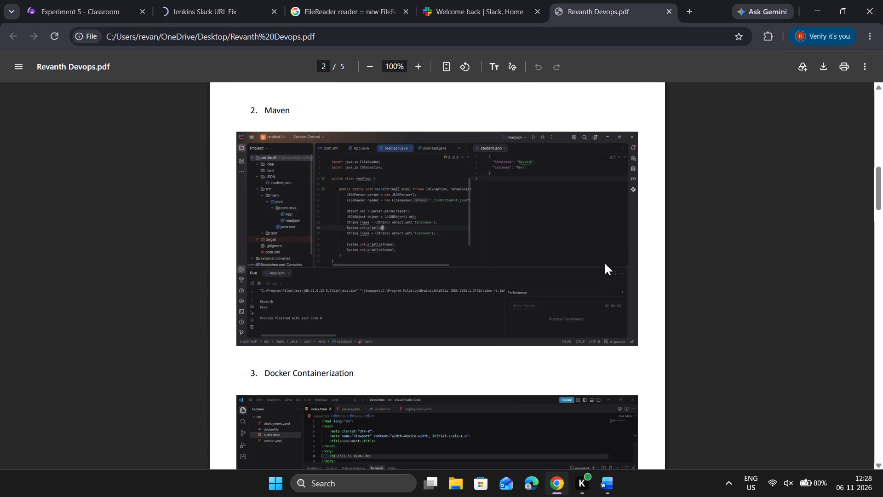
pyautogui.scroll(-4, 605, 263)
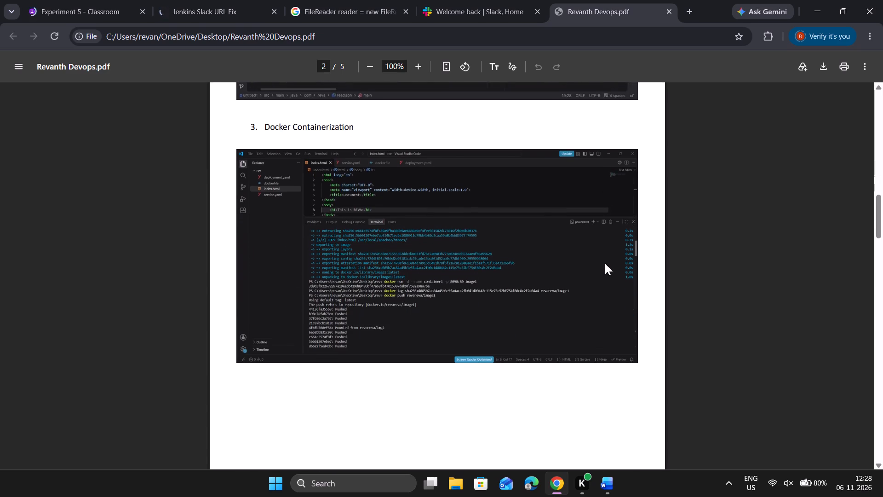
pyautogui.scroll(4, 605, 263)
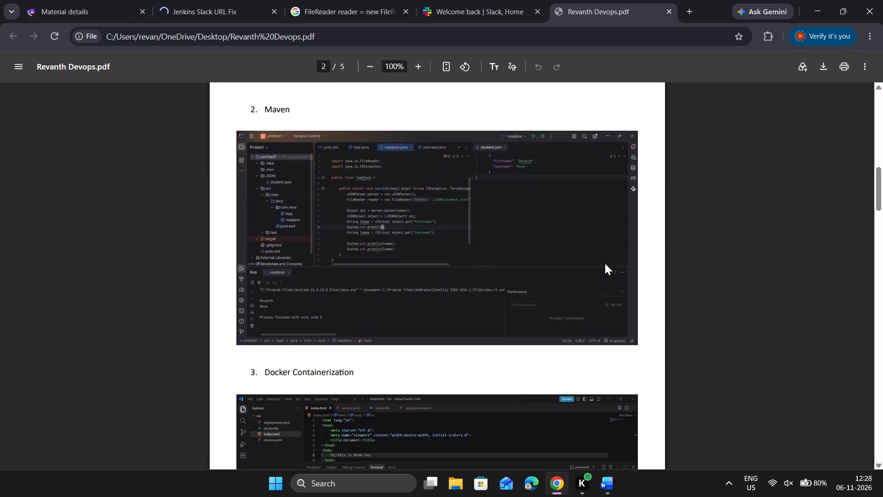
pyautogui.scroll(-4, 605, 263)
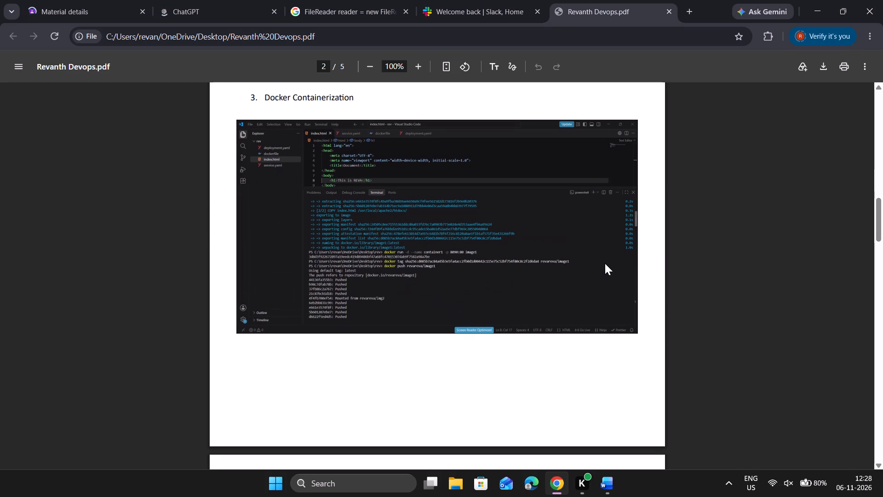
pyautogui.scroll(-12, 605, 263)
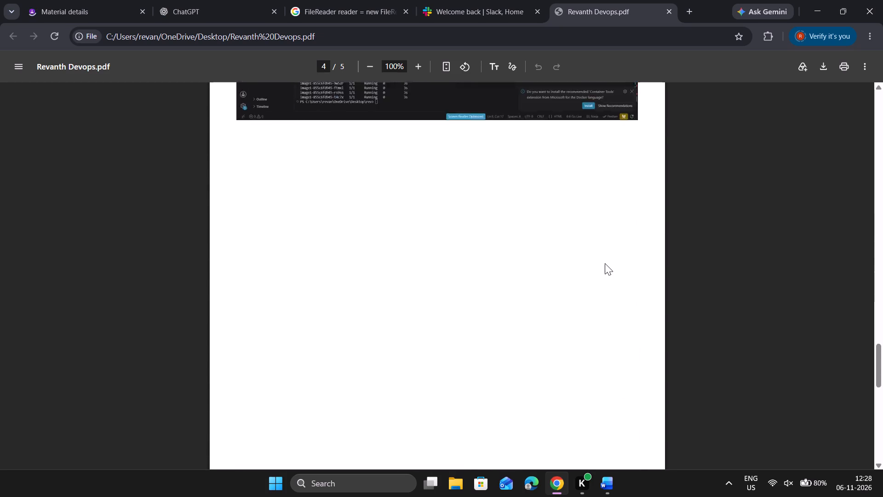
# Check the screenshot placement on page 5, the last page of the exported PDF.
pyautogui.scroll(-14, 605, 263)
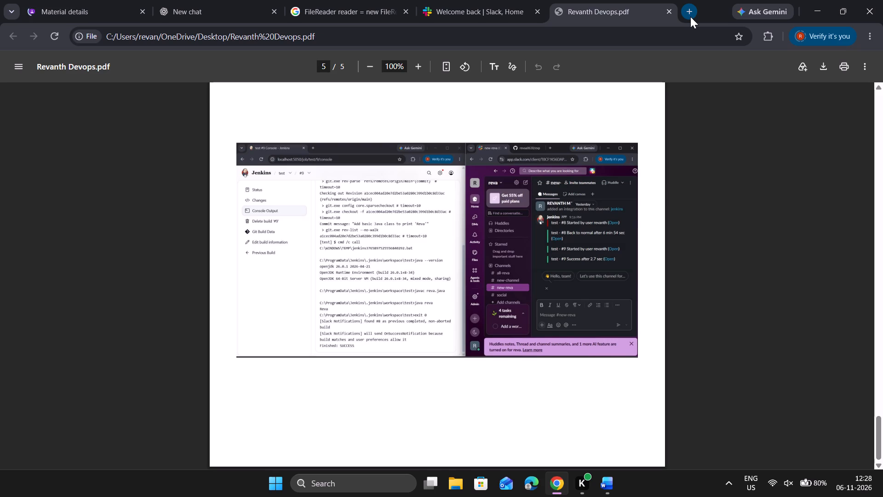
# Open WhatsApp Web in a new browser tab.
pyautogui.click(690, 17)
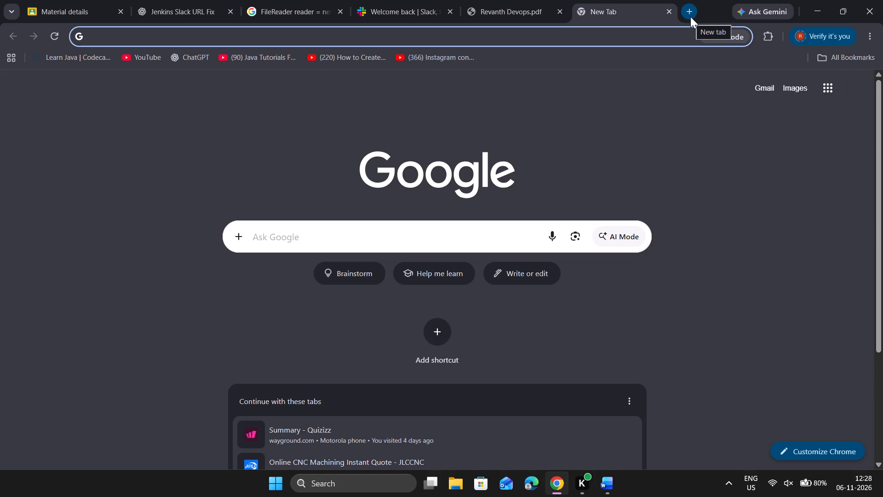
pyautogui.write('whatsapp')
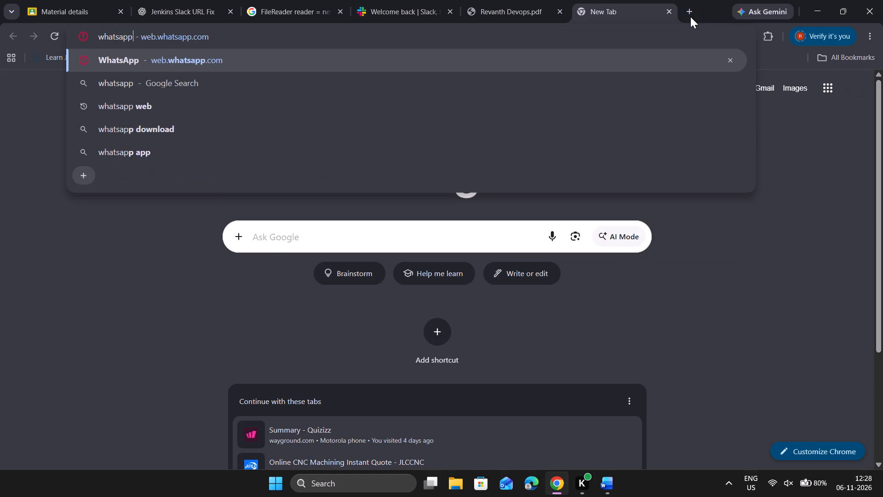
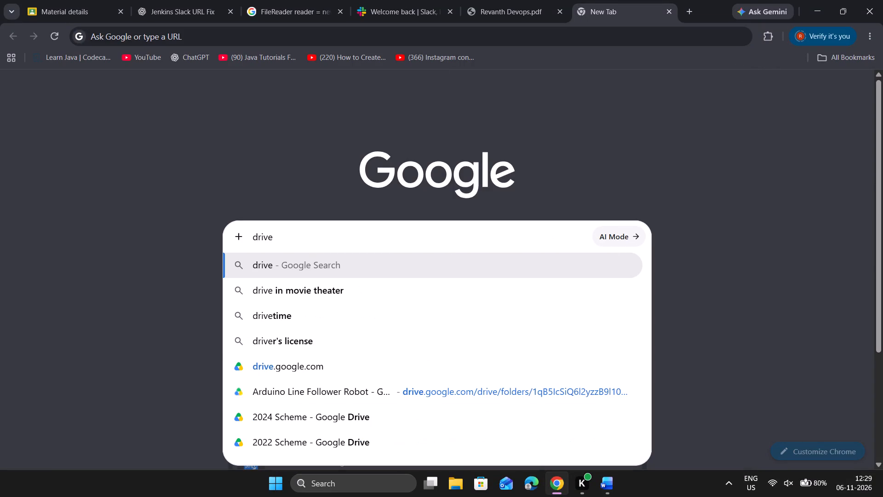
# Open Google Drive at drive.google.com from the search suggestions for drive.
pyautogui.press('Down')
pyautogui.press('Down')
pyautogui.press('Down')
pyautogui.press('Down')
pyautogui.press('Return')
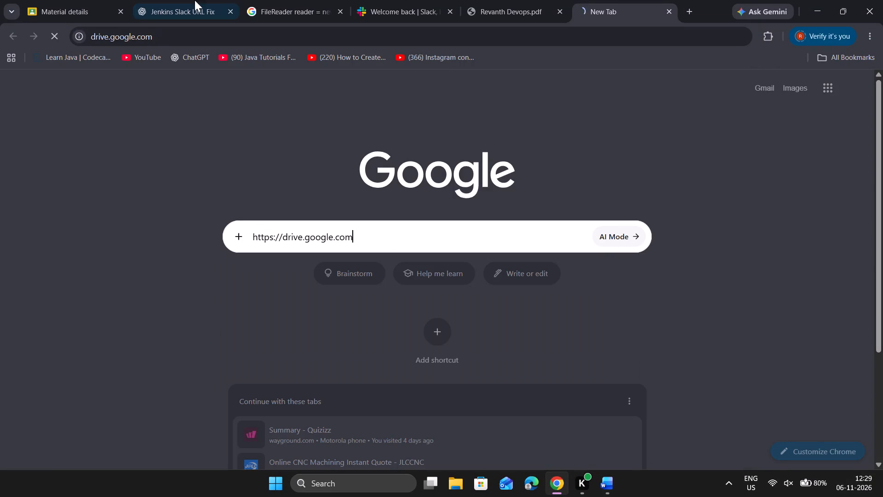